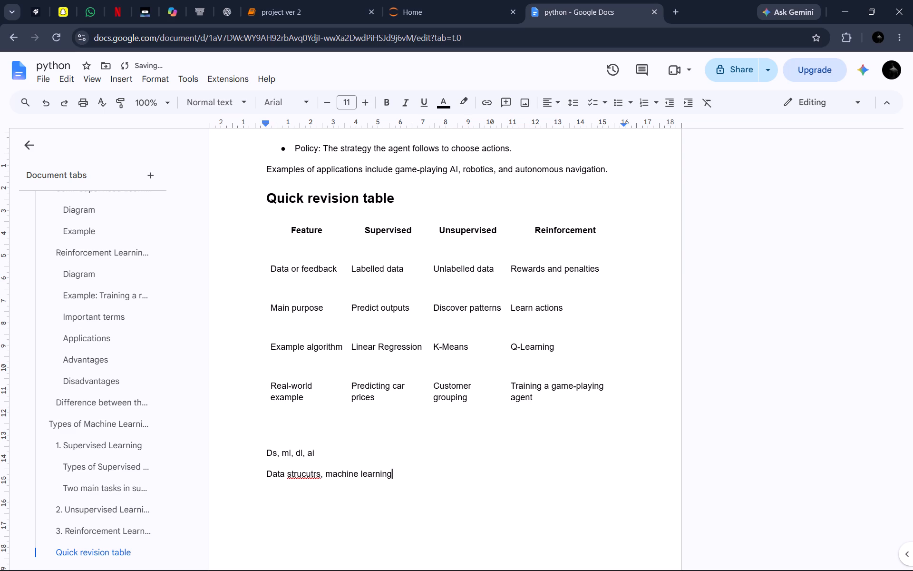
text(, deep learnin)
text(g, artifical in)
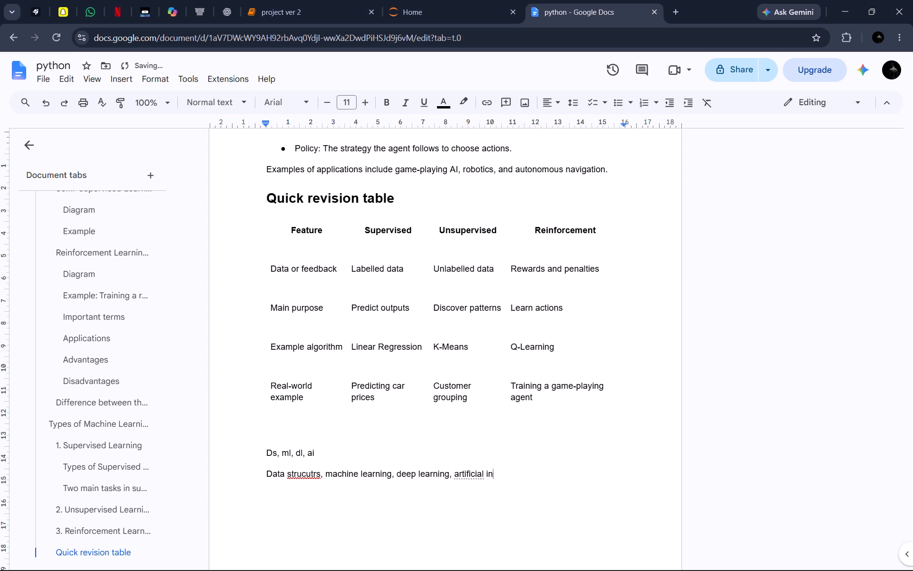
text(telligrn)
text(ce)
Add a new line reading "Cnn:convolution nural network" below the spelled-out field names.
key(Return)
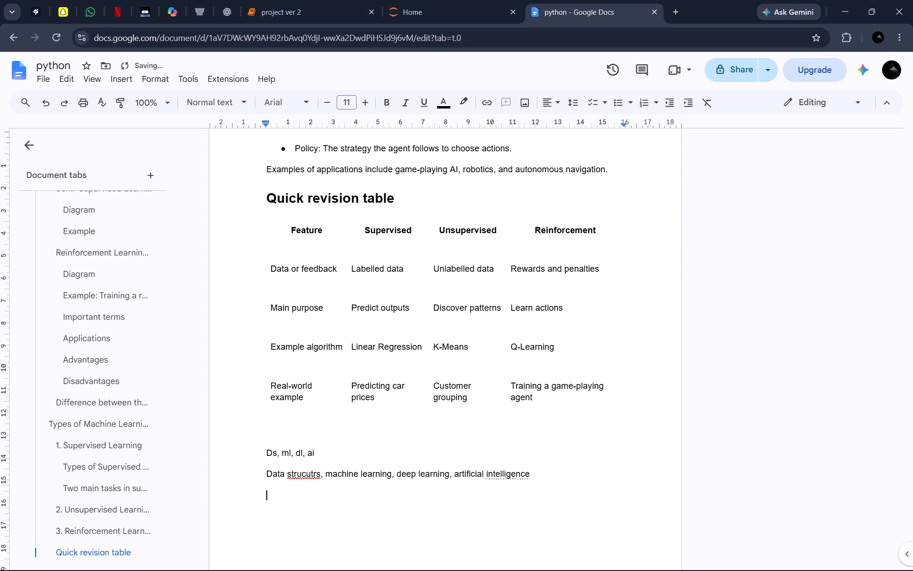
text(cnn)
key(shift+colon)
text(con)
text(vi)
key(BackSpace)
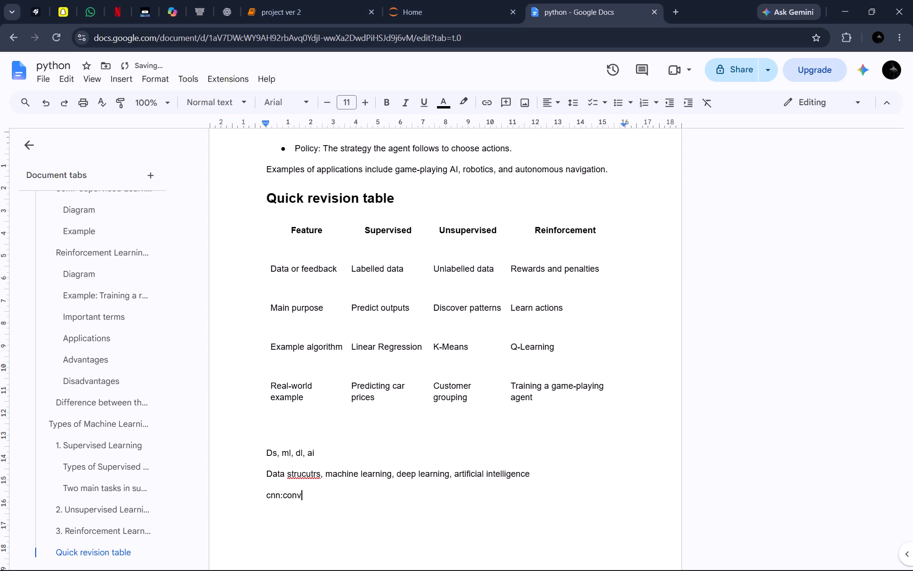
text(olution)
key(space)
text(nural netwoor)
key(BackSpace)
key(BackSpace)
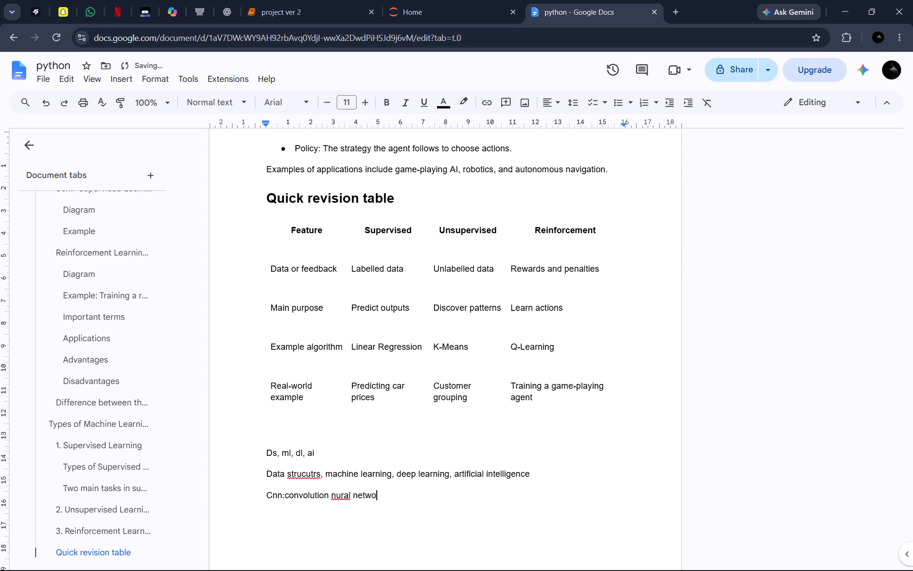
text(rk)
Add a new line reading "Rnn:recurent neural network" below the Cnn line.
key(Return)
text(rnn)
key(shift+colon)
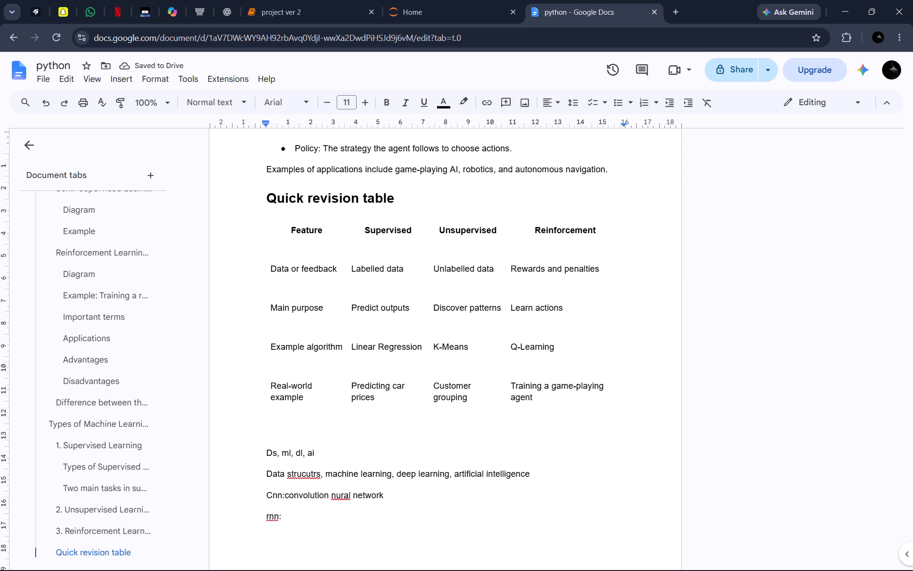
text(recu)
text(rent neural ne)
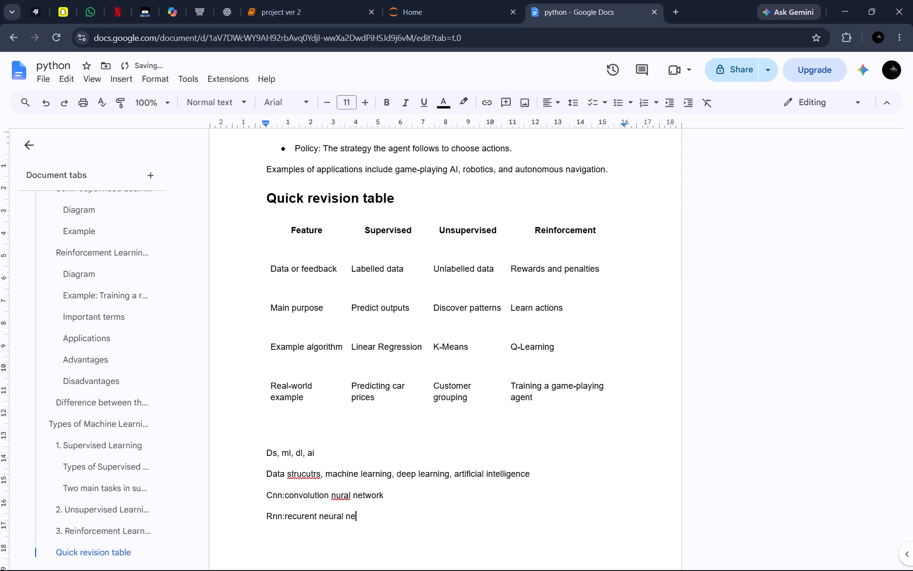
text(tworj)
key(BackSpace)
key(k)
Add a new line reading "Ann:artifical neural network" below the Rnn line.
key(Return)
text(ann)
text(:a)
text(rt)
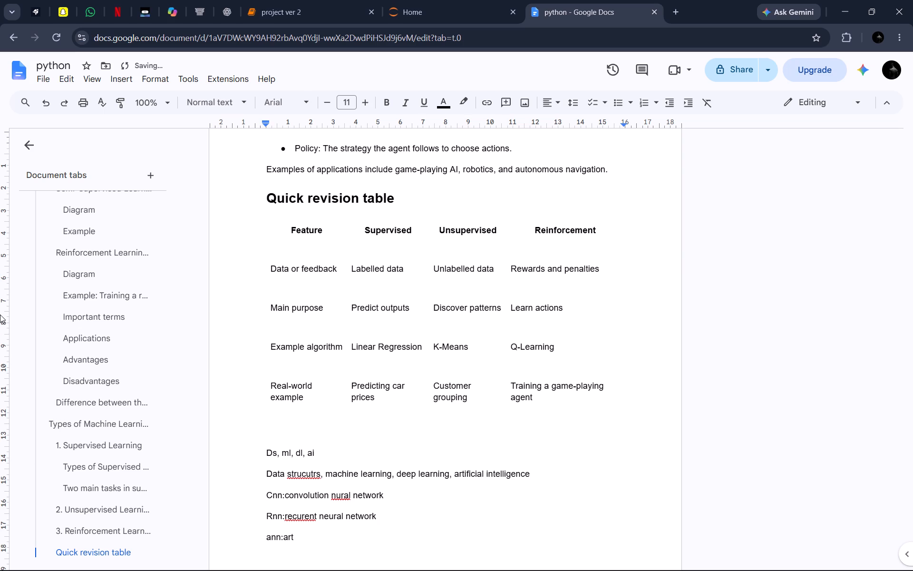
text(ifi)
key(c)
text(al)
key(space)
text(ne)
text(ur)
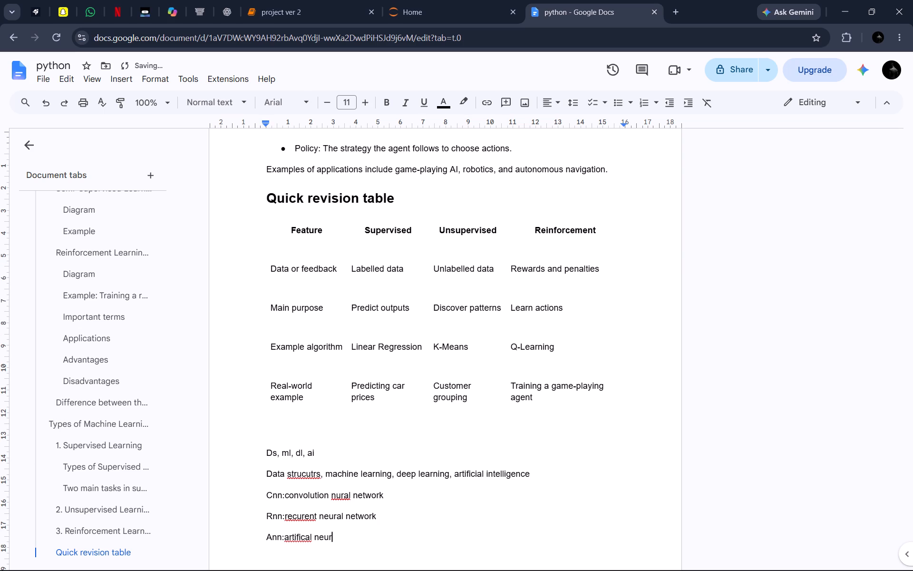
text(al networ)
key(k)
Start a new line reading "To train the" below the Ann line.
key(Return)
text(to trin t)
key(BackSpace)
key(BackSpace)
key(BackSpace)
key(BackSpace)
text(ain the)
key(space)
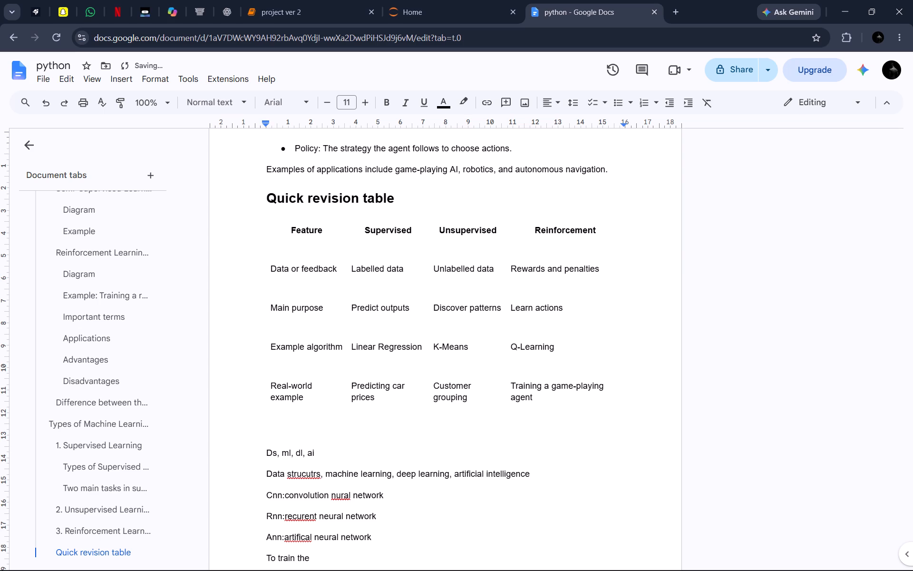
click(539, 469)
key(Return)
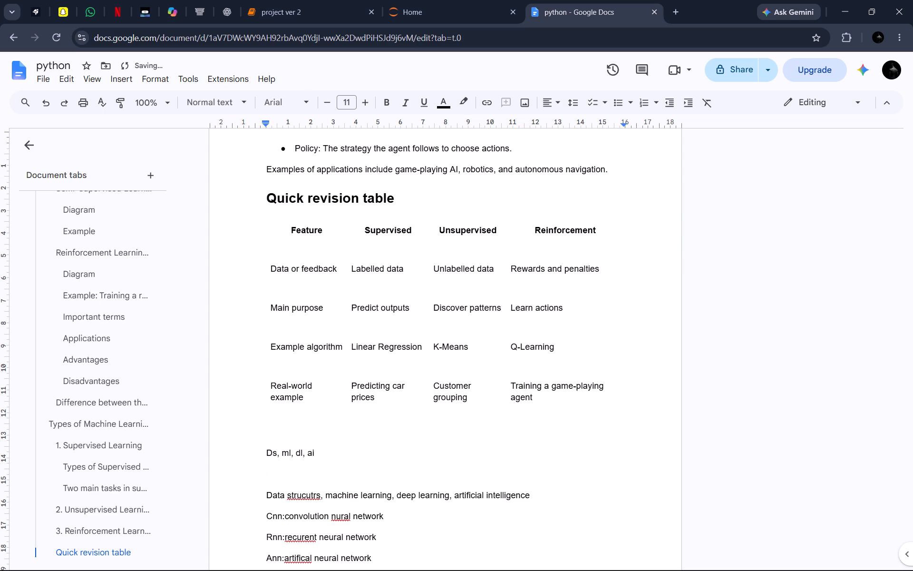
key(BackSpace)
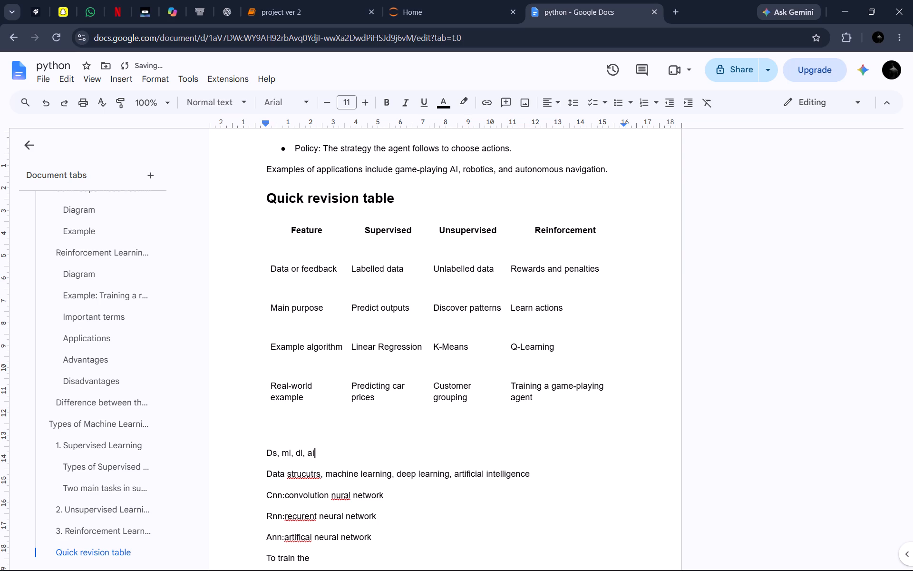
Insert the line "Mnn networking:(multi neural network)" between the spelled-out field names and the Cnn line.
click(534, 472)
key(Return)
text(mnn networking)
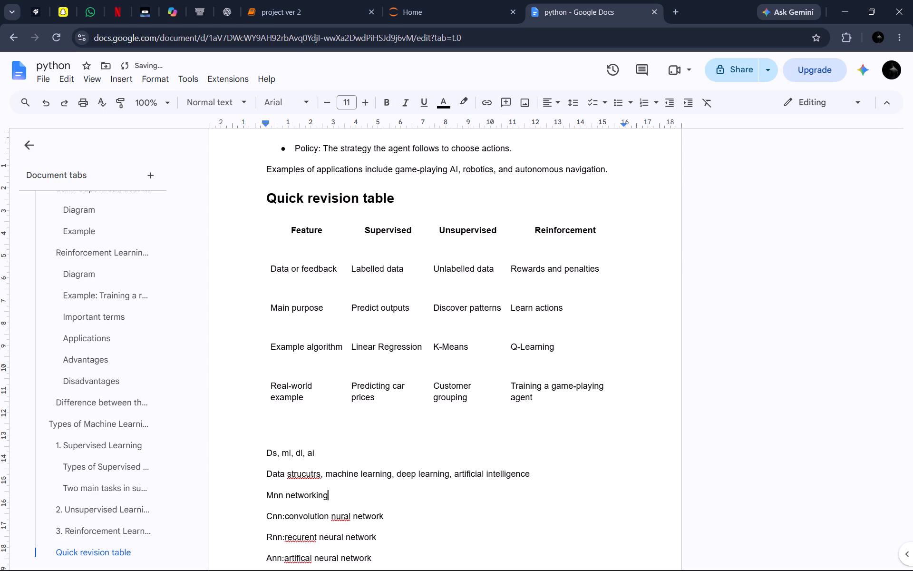
key(shift+colon)
text((multi neural network)
key(shift+parenright)
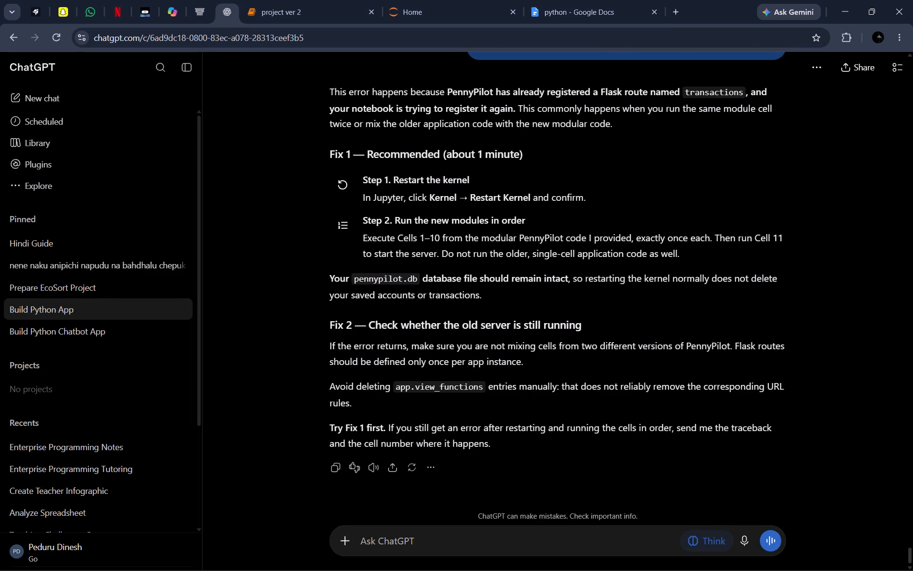
Return to the python Google Docs document and add the line "Ai: self driving car, virtual agent" below the training sentence.
click(576, 12)
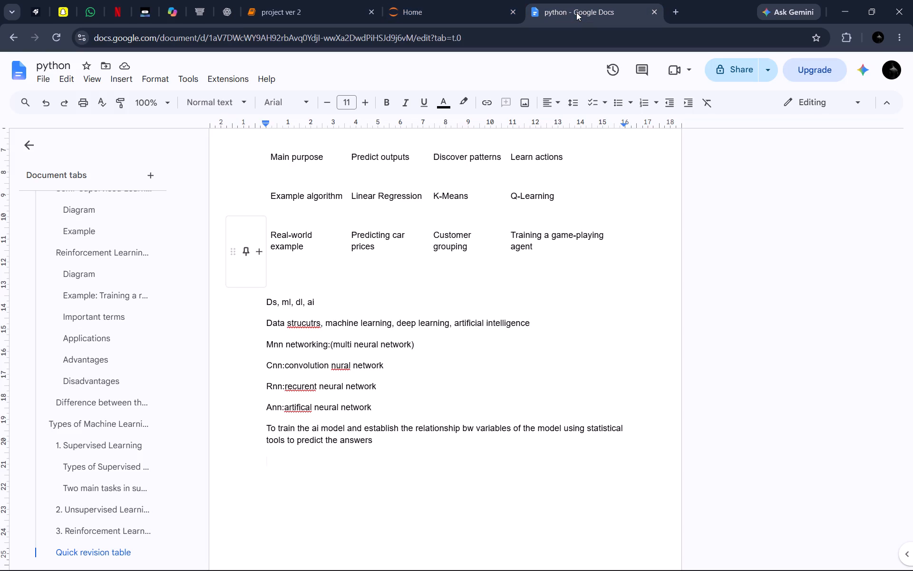
scroll(589, 285, down, 2)
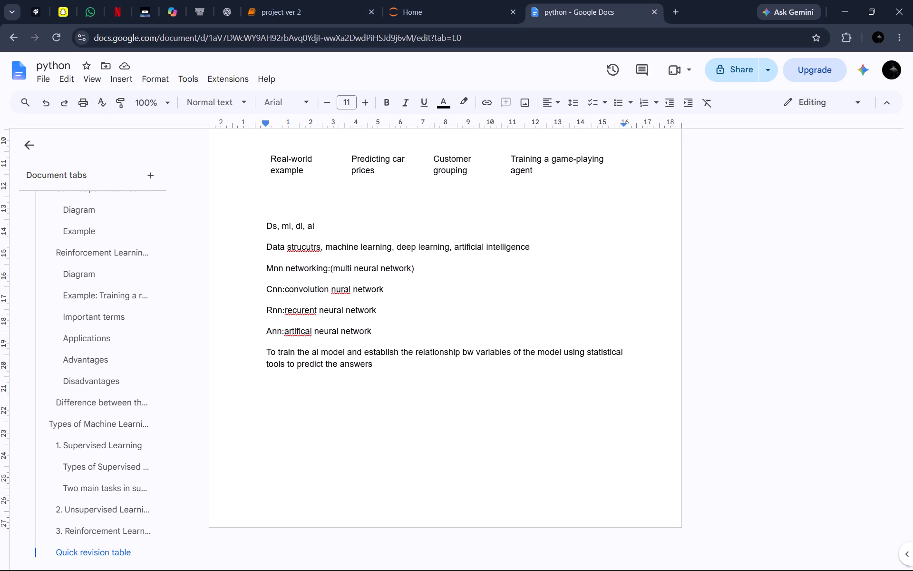
text(ai)
key(shift+colon)
key(space)
text(self driving car,)
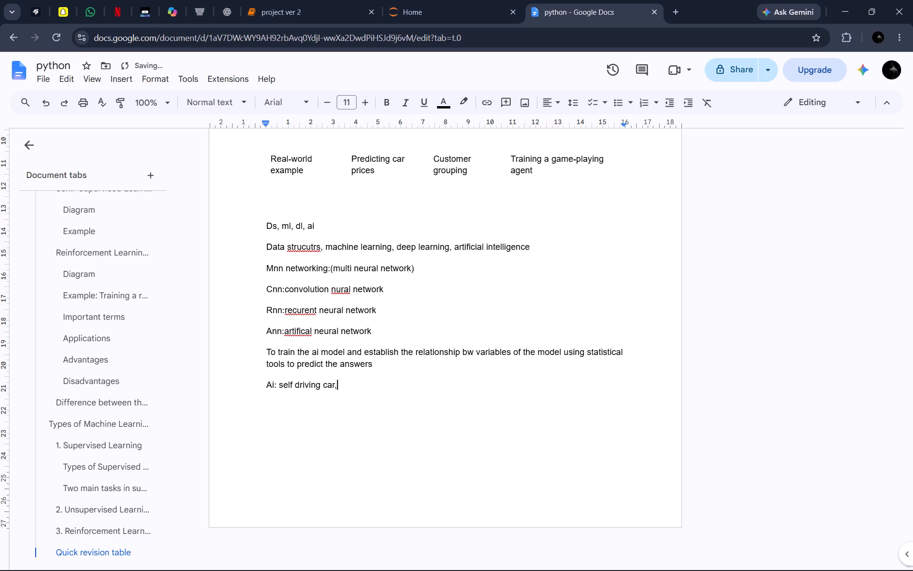
key(space)
text(virtual agebt)
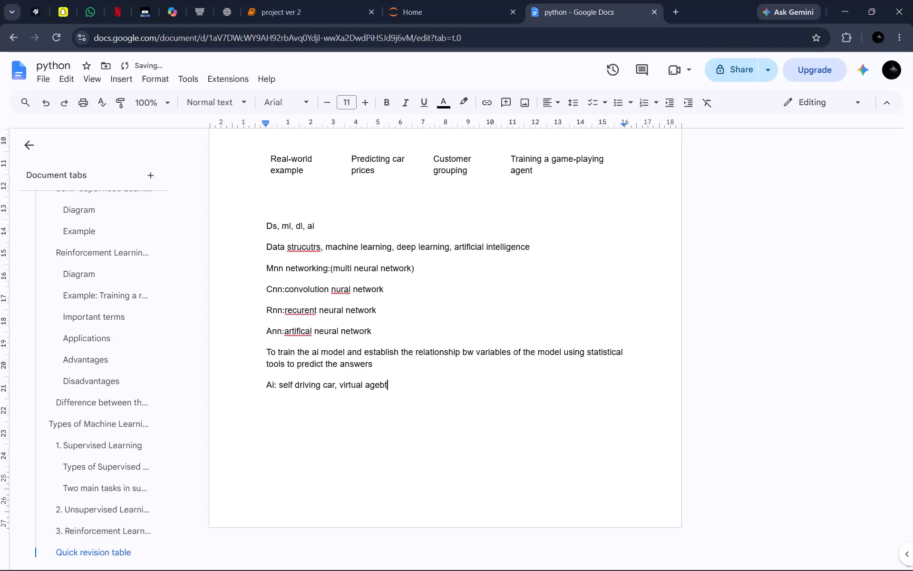
key(BackSpace)
key(BackSpace)
text(nt)
key(Return)
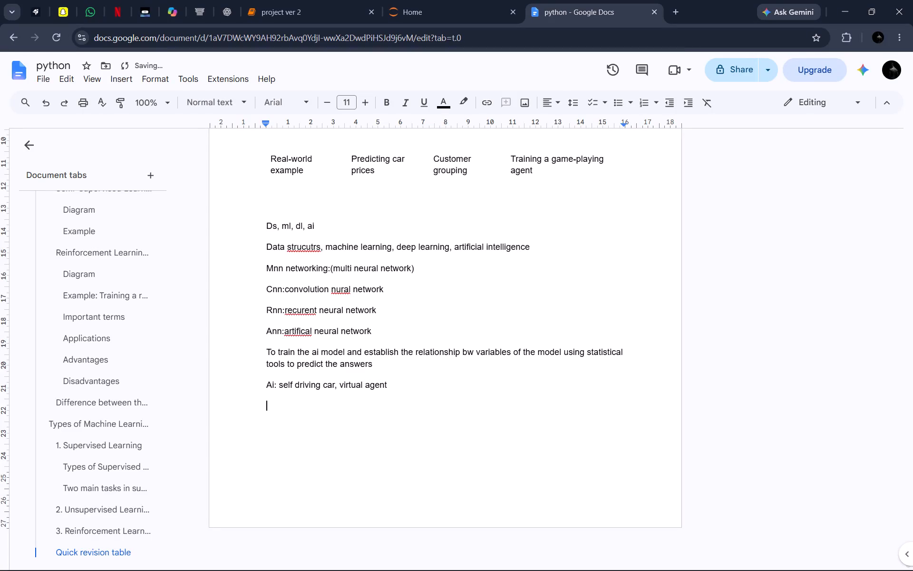
Add the line "Satistcial tools to explore and anlyze data" below the Ai examples.
key(m)
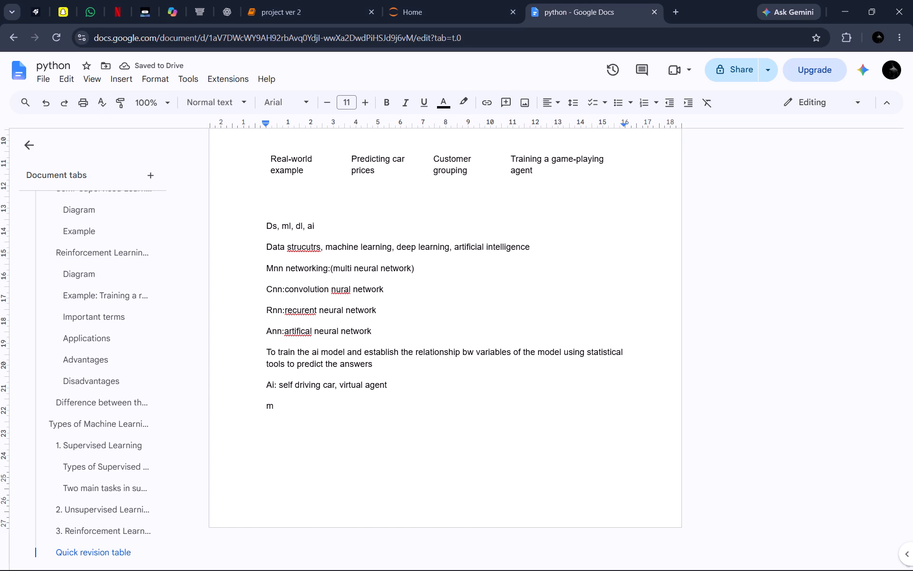
key(BackSpace)
text(satistcial tools)
key(space)
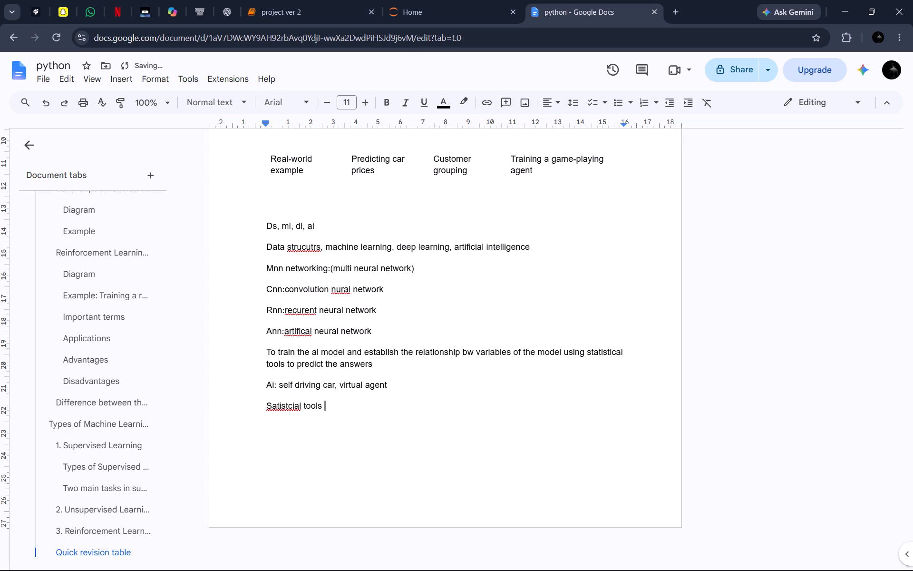
text(to explore and anlyzr dtata)
key(space)
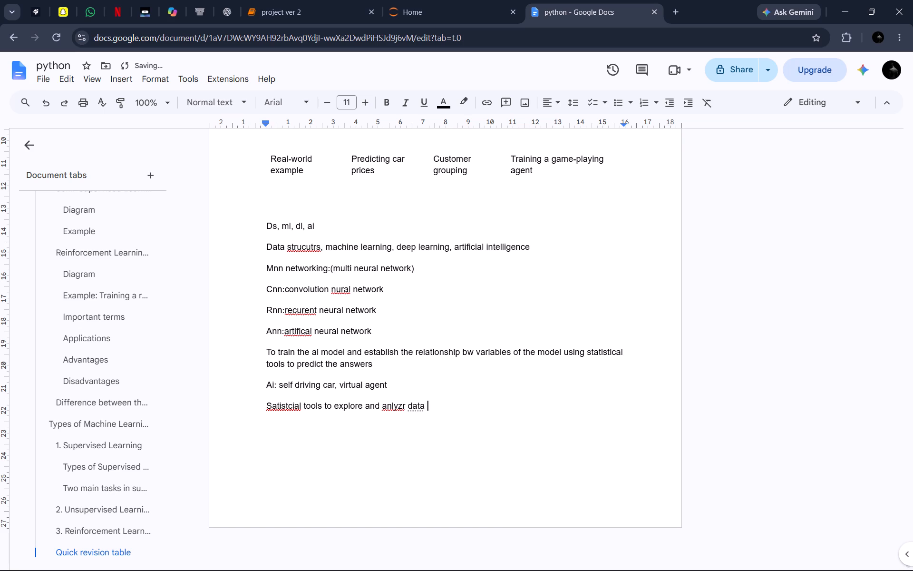
key(BackSpace)
key(BackSpace)
key(BackSpace)
key(BackSpace)
key(BackSpace)
key(BackSpace)
key(BackSpace)
text(e data)
Append "(ml):" to the end of the statistical tools line.
text((ml)
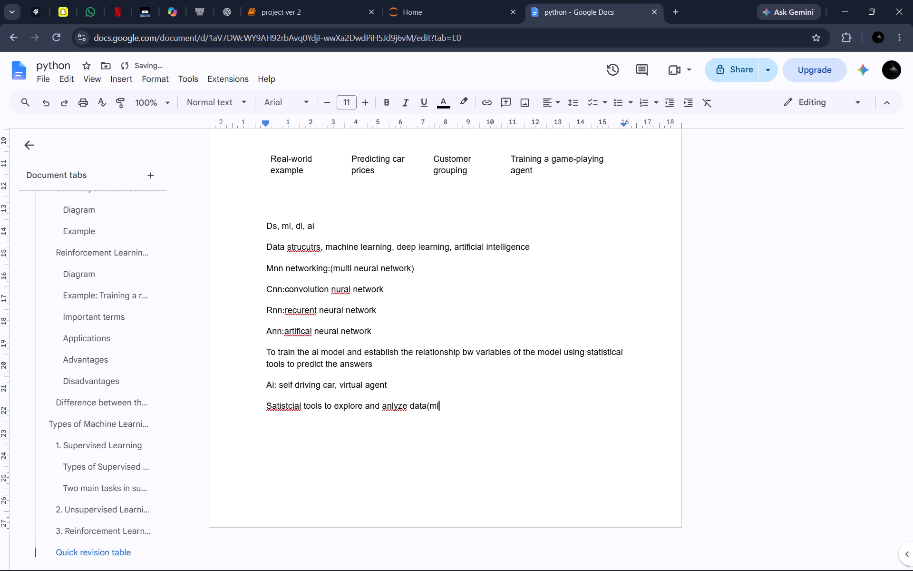
text(L)
key(space)
key(BackSpace)
key(BackSpace)
key(BackSpace)
text(l):)
Append "supervised tolls to explore and anlyze the data" after "(ml):" on the statistical tools line.
key(space)
text(supervised)
key(space)
text(toll)
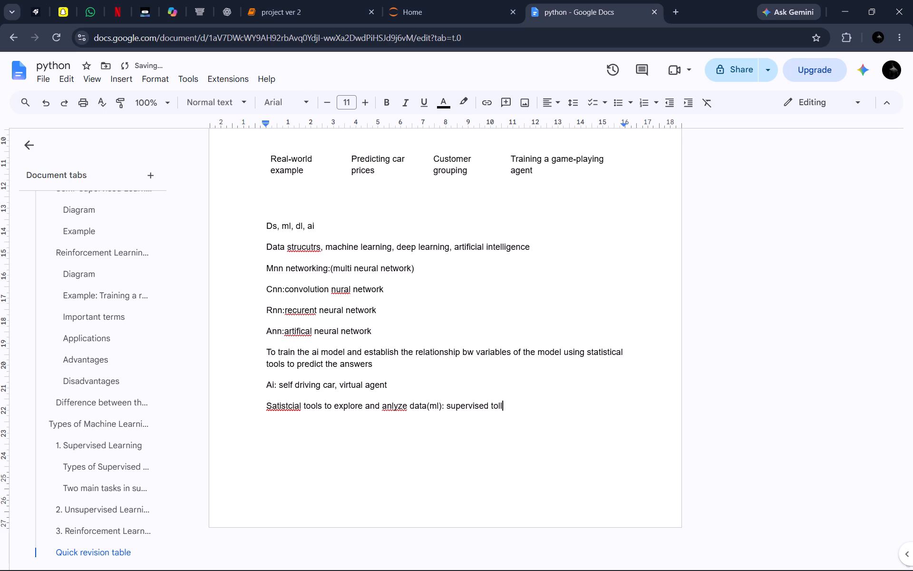
text(s to esplore and anlys)
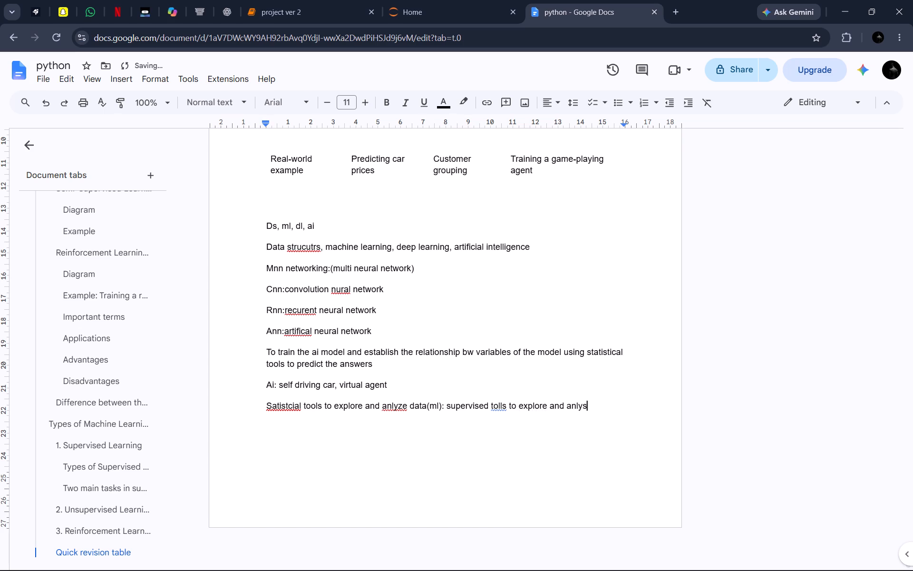
key(BackSpace)
text(ze the data)
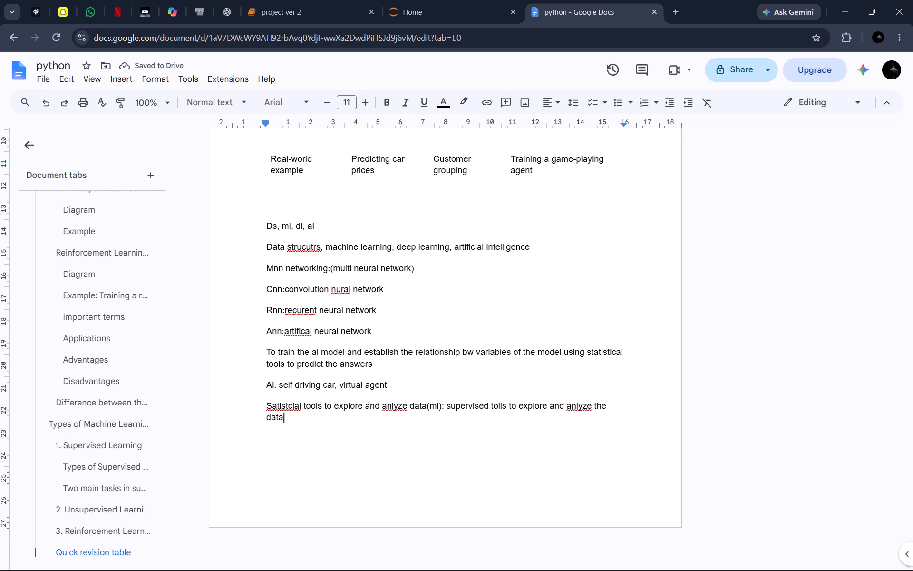
Continue the (ml) line with ", unsupervised, semi supervised(reinforcement learning)".
key(space)
text(, unsue)
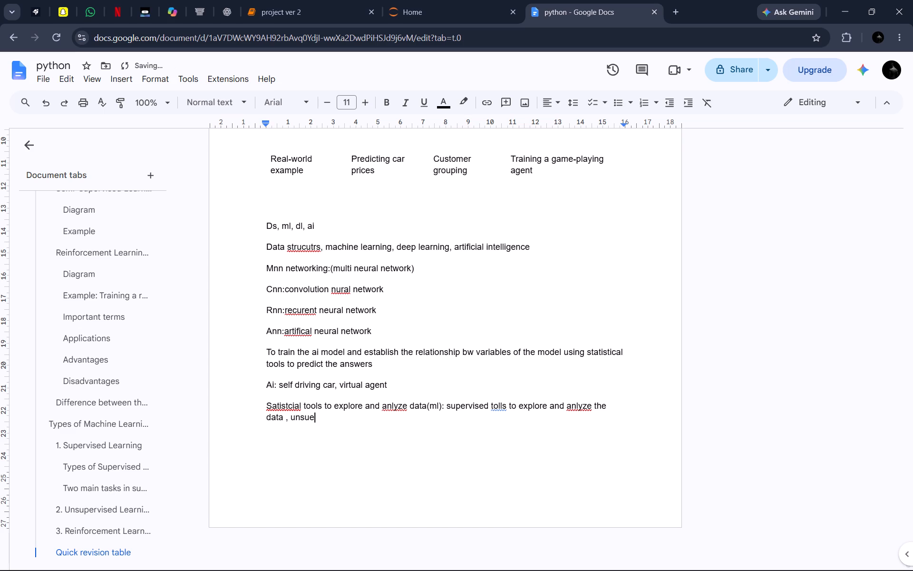
key(BackSpace)
key(BackSpace)
text(upervised)
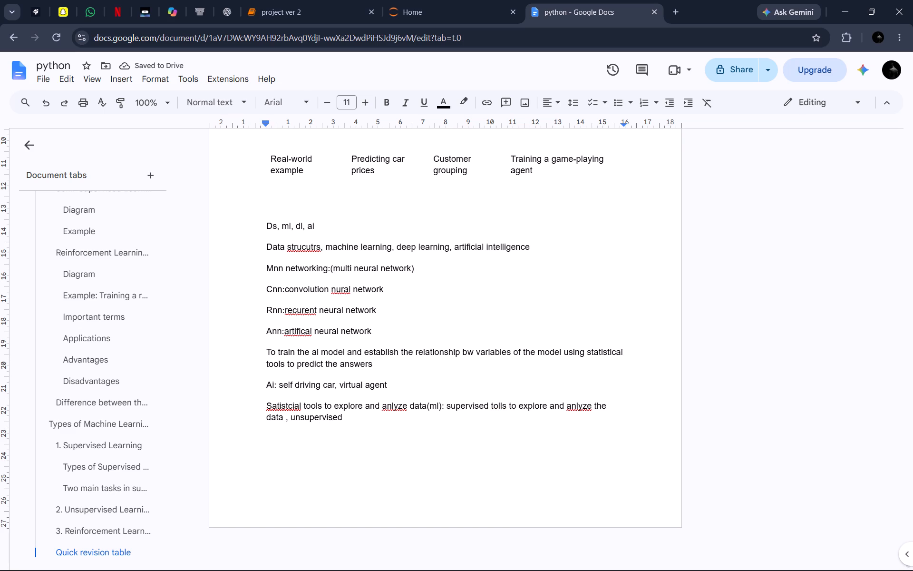
text(, semi supervised)
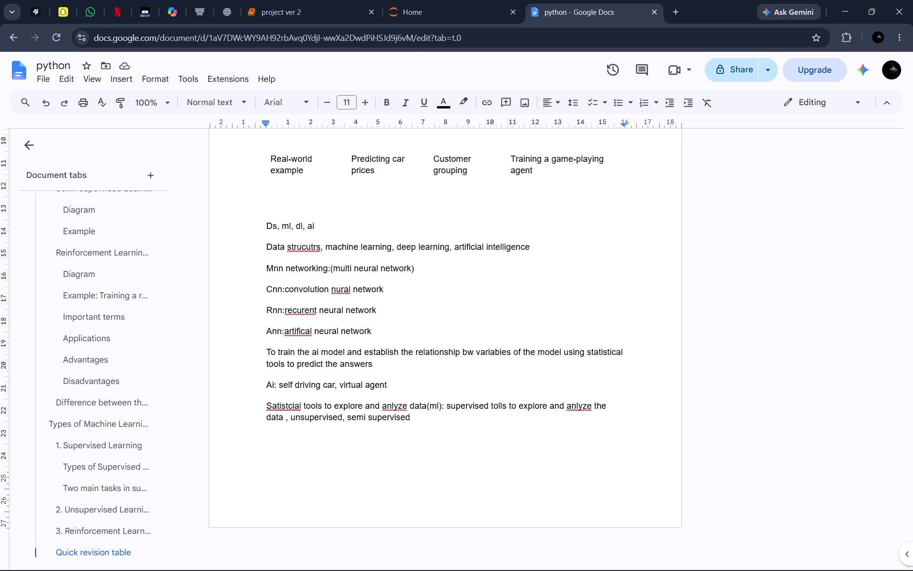
text((d)
key(BackSpace)
text(reinforcemnt)
key(space)
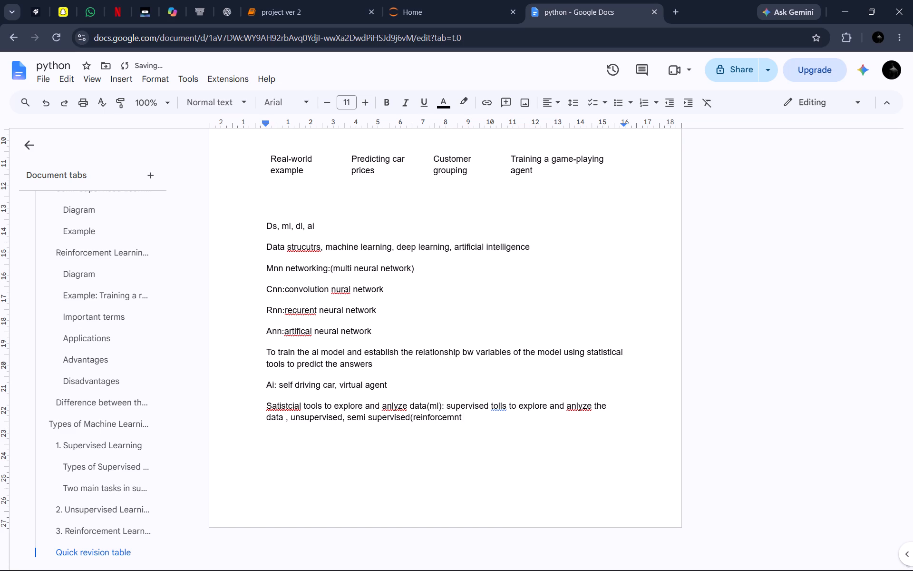
key(BackSpace)
key(BackSpace)
key(BackSpace)
text(ent learning)
key(shift+parenright)
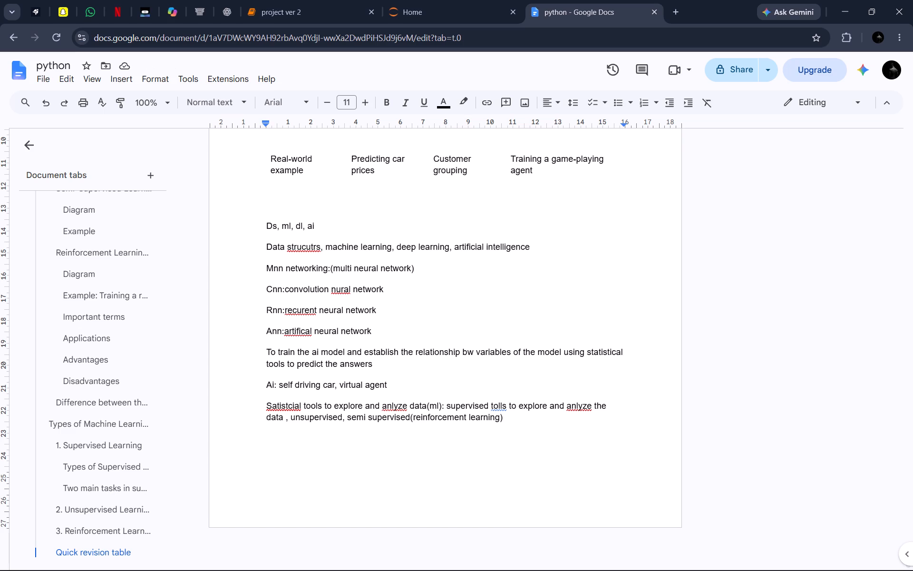
Add a new line "Dl: mimic human brain, respond accordingly and learn how ti works" below the (ml) line.
key(Return)
text(dl: mimic human brain)
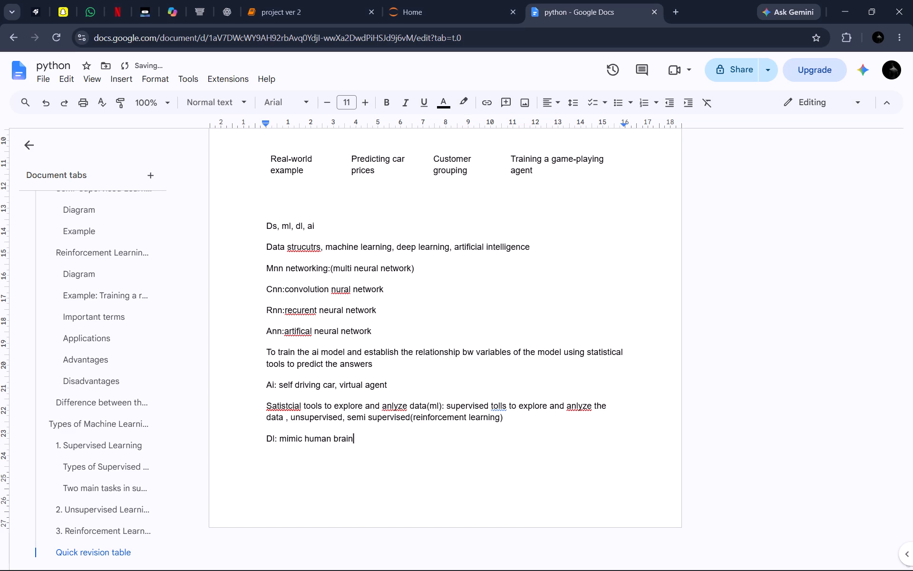
text(, respomd accordingly and learn h)
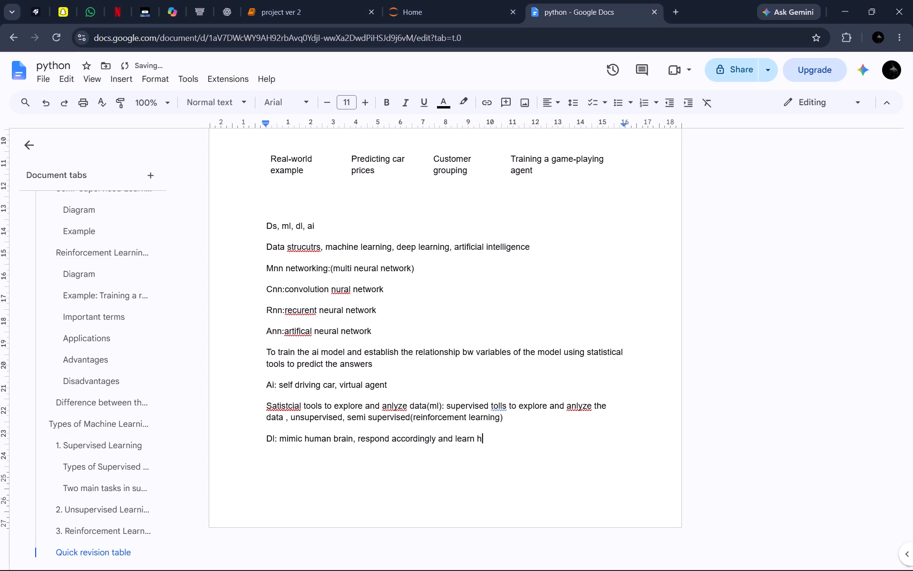
text(oe)
key(space)
key(BackSpace)
key(BackSpace)
text(w ti)
key(BackSpace)
key(BackSpace)
text(tiw)
key(BackSpace)
key(space)
text(works)
key(space)
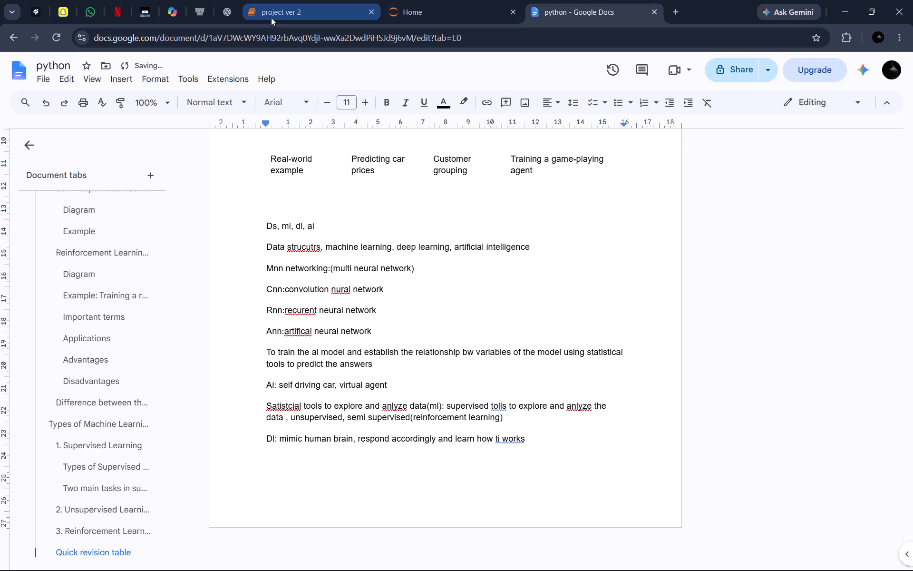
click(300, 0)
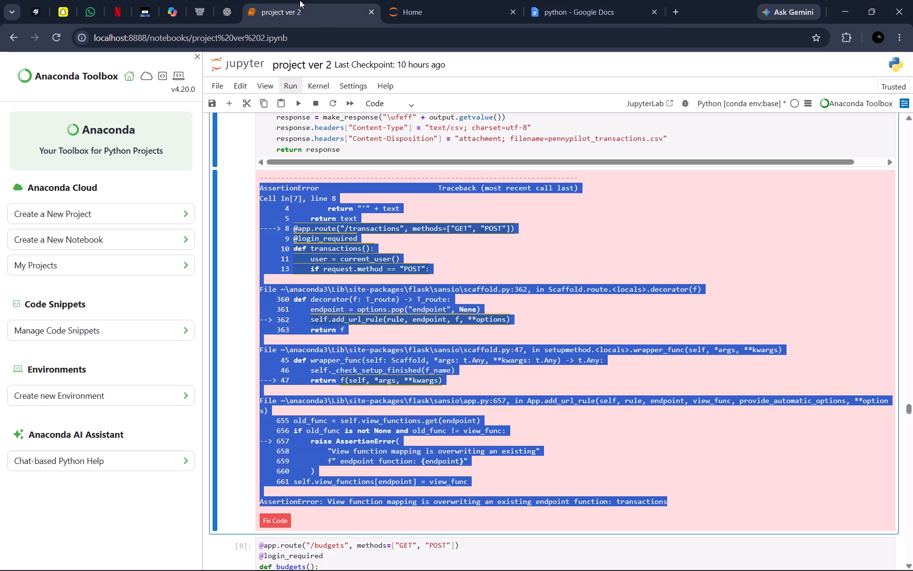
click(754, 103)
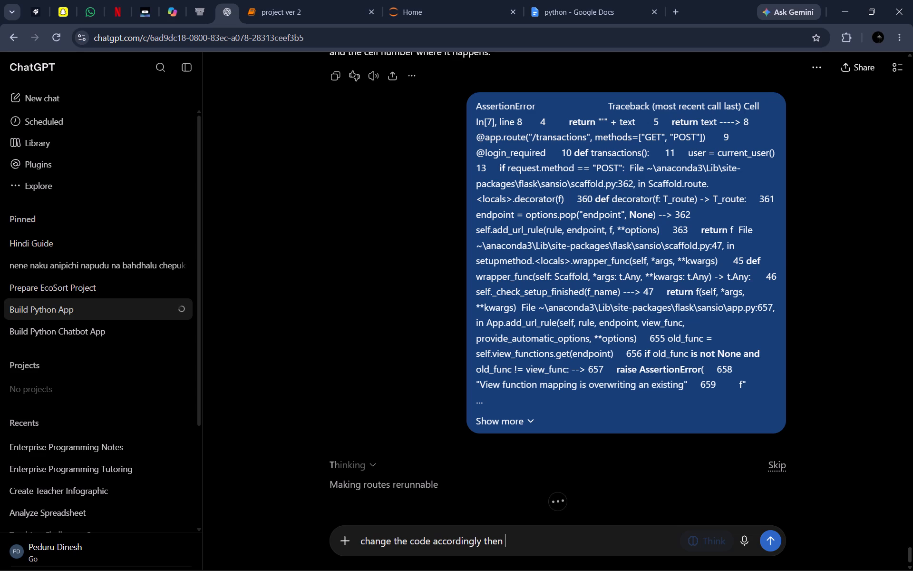
In the python Google Docs document, replace "strucutrs" with "science" so the line begins "Data science, machine learning".
click(538, 0)
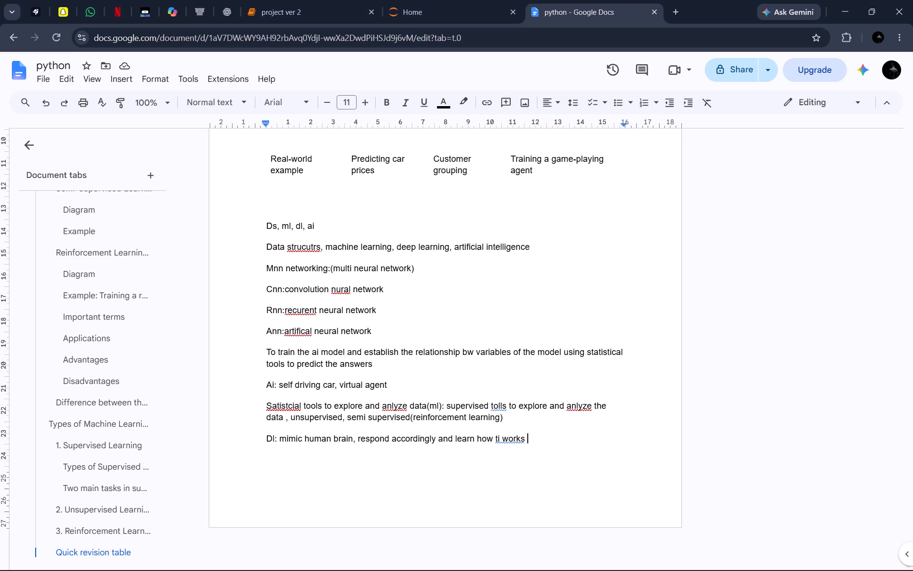
scroll(492, 197, up, 6)
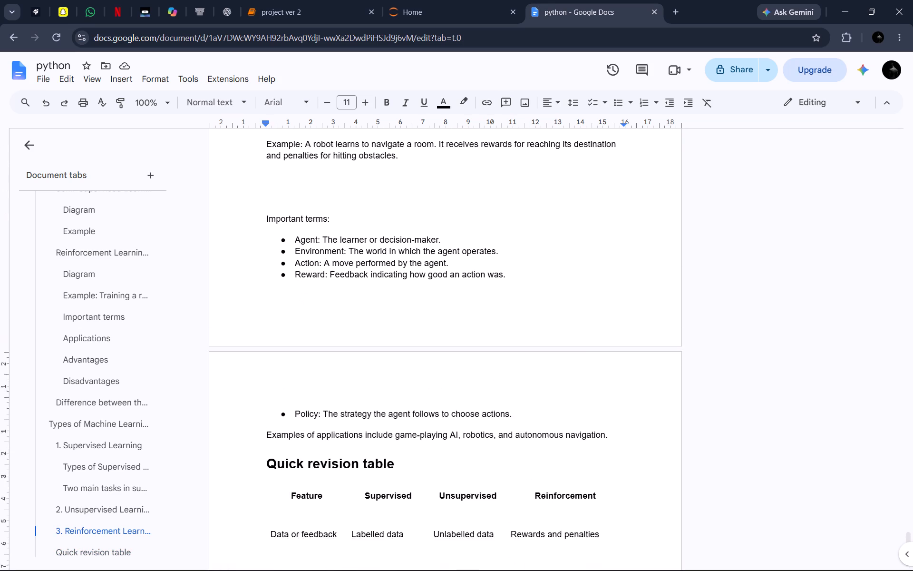
scroll(492, 197, down, 4)
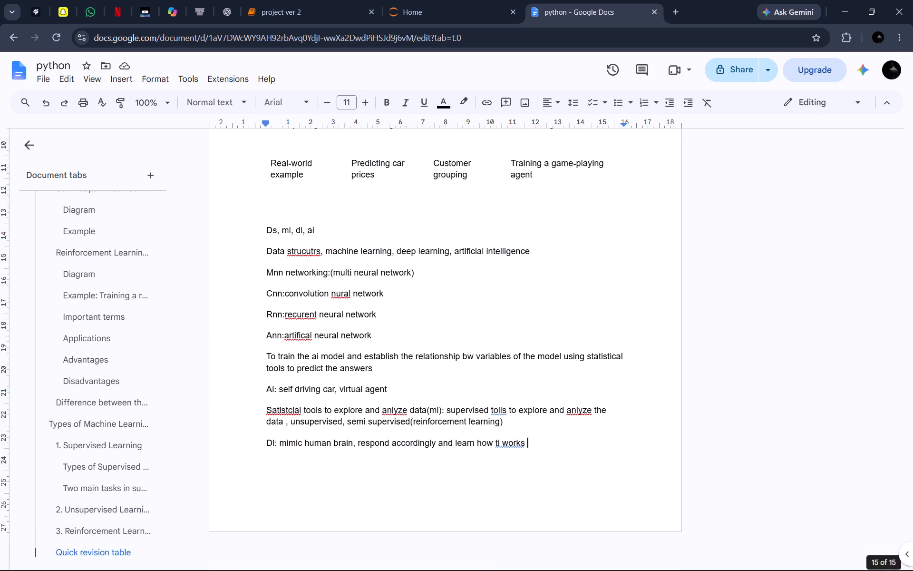
click(324, 245)
key(Left)
key(BackSpace)
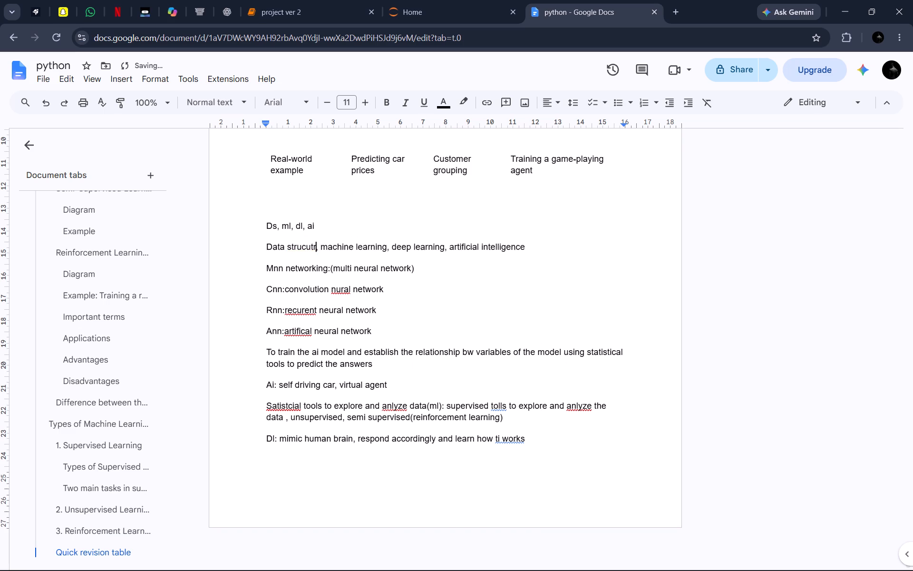
key(BackSpace)
key(BackSpace)
key(BackSpace)
key(BackSpace)
key(BackSpace)
key(BackSpace)
key(BackSpace)
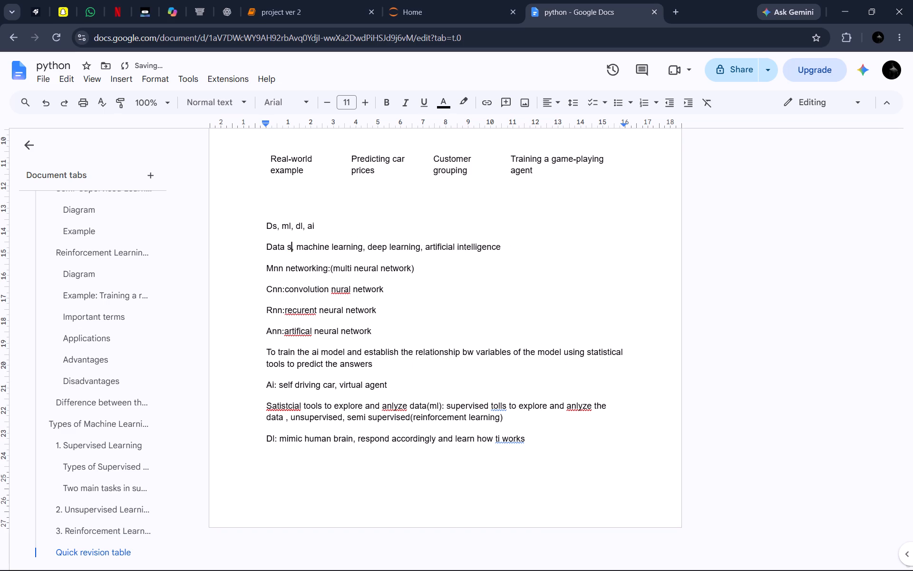
text(cie)
text(nce)
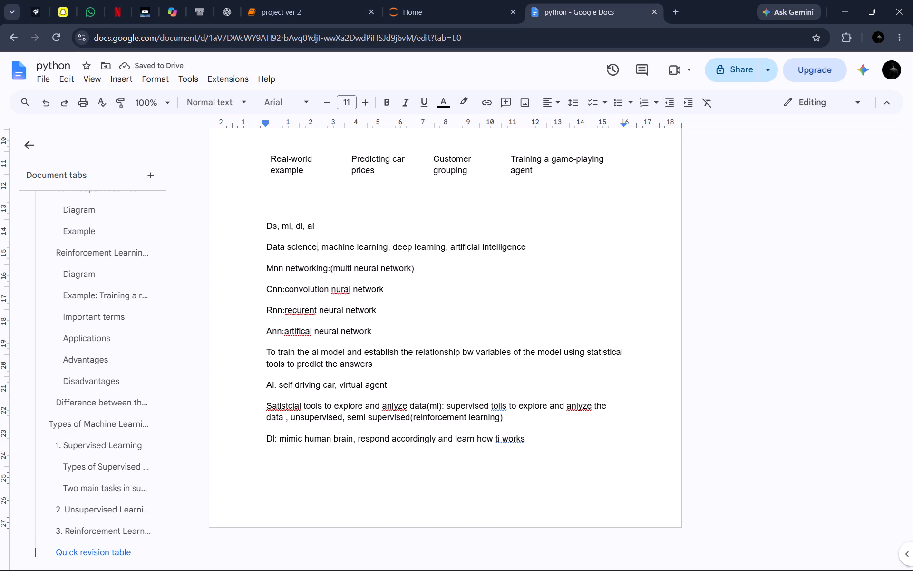
Add a new line below the "Dl: mimic human brain" note reading "Ds:extract meaning and interpret data".
scroll(389, 290, down, 2)
click(531, 442)
key(Return)
text(ds)
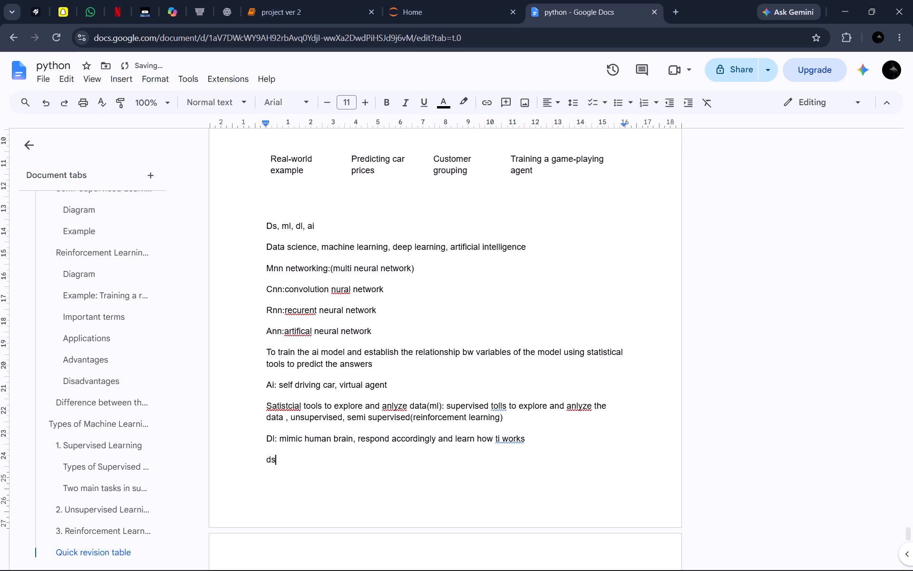
text(:exrext)
key(BackSpace)
key(BackSpace)
key(BackSpace)
key(BackSpace)
text(tract mean)
text(ing)
key(space)
text(and interpret data)
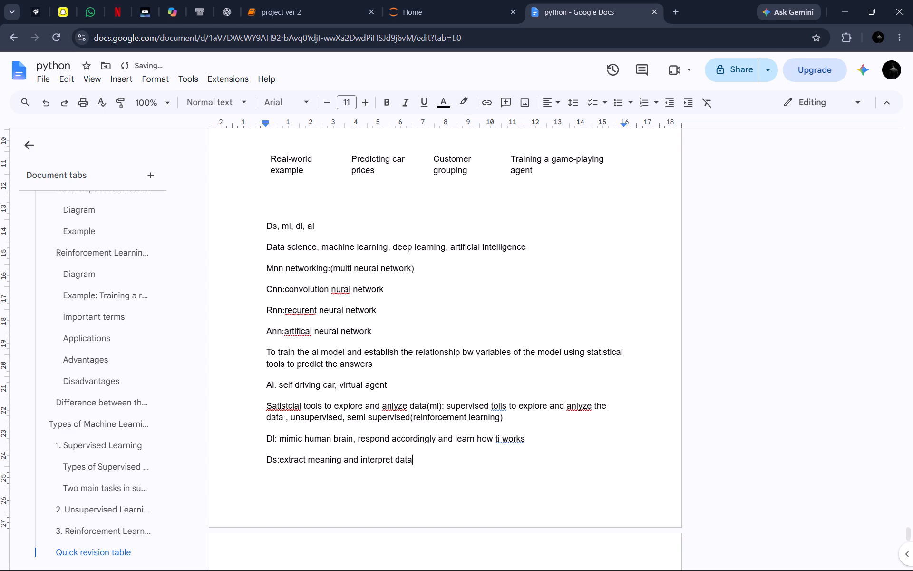
Extend the Ds note with "techniques used: linear algebra data, statics,probabbility" and start a new paragraph below it.
key(space)
text(te)
key(c)
text(hniques used)
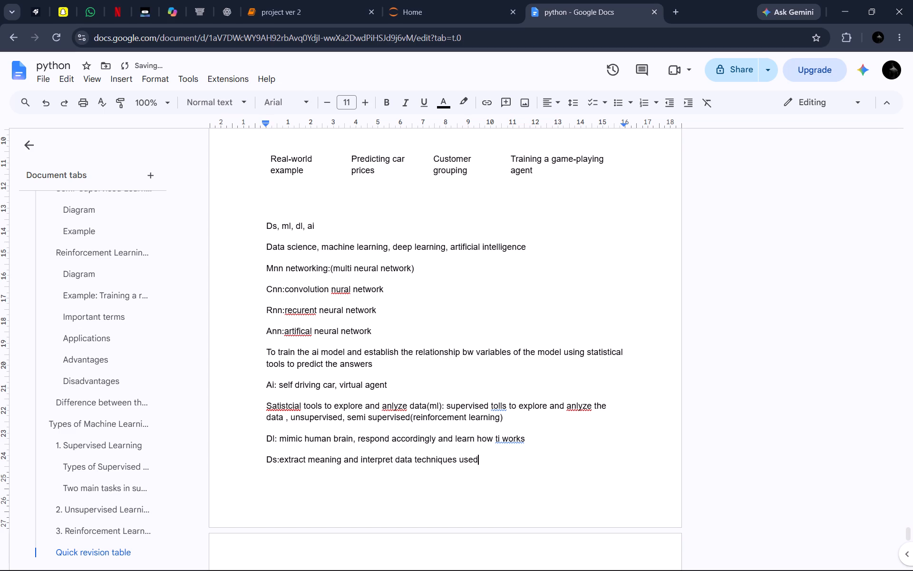
text(: linear lagebra data)
text(, sta)
text(tics)
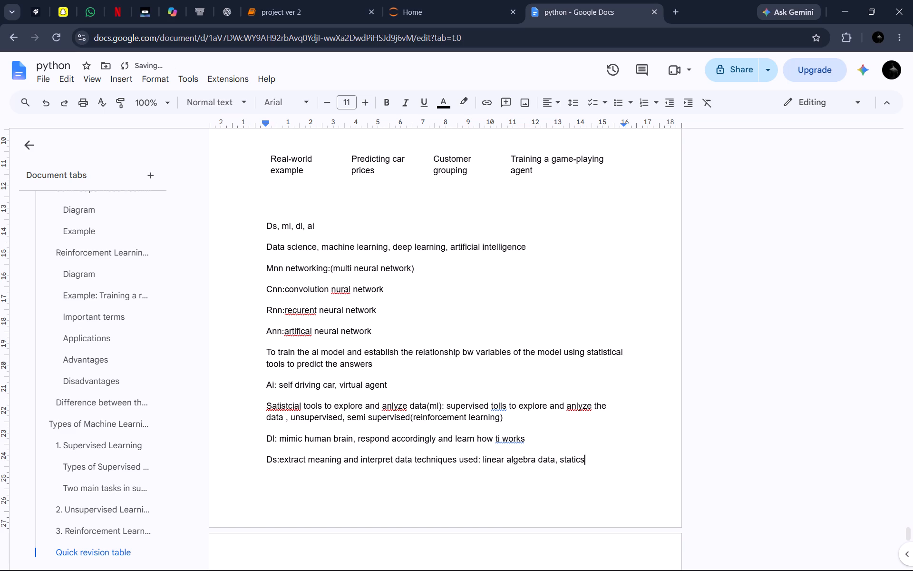
text(,probabbility)
scroll(531, 442, down, 4)
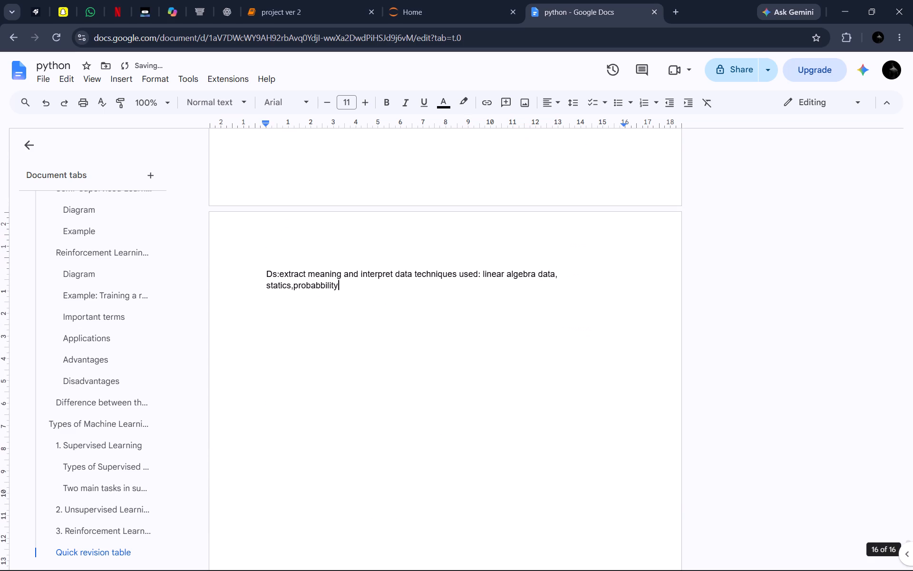
key(Return)
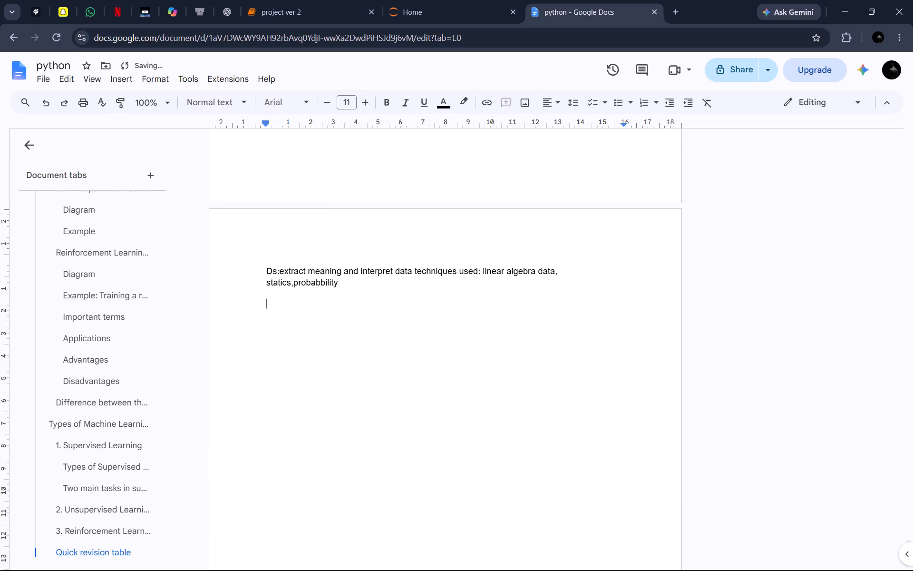
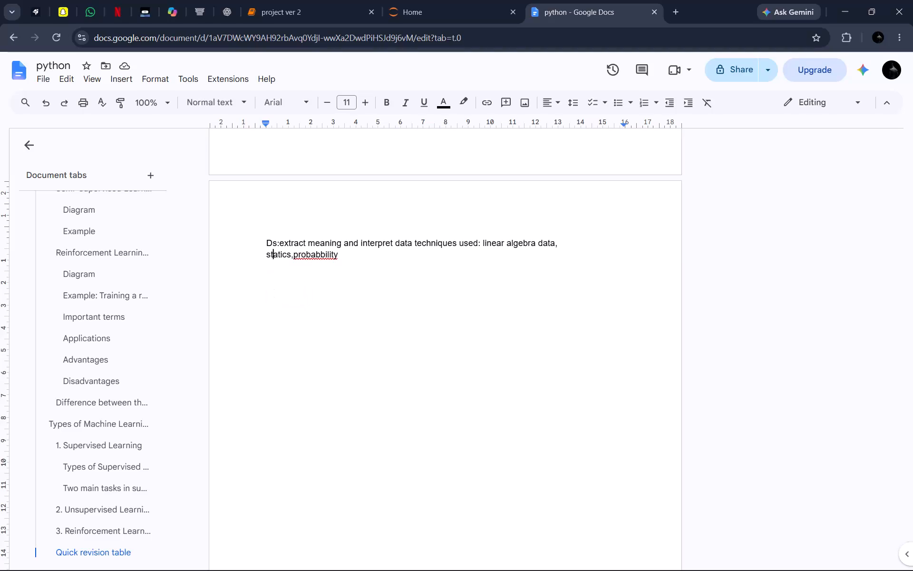
Add two empty paragraphs after the Ds note ending in "statics,probabbility".
click(348, 256)
key(Return)
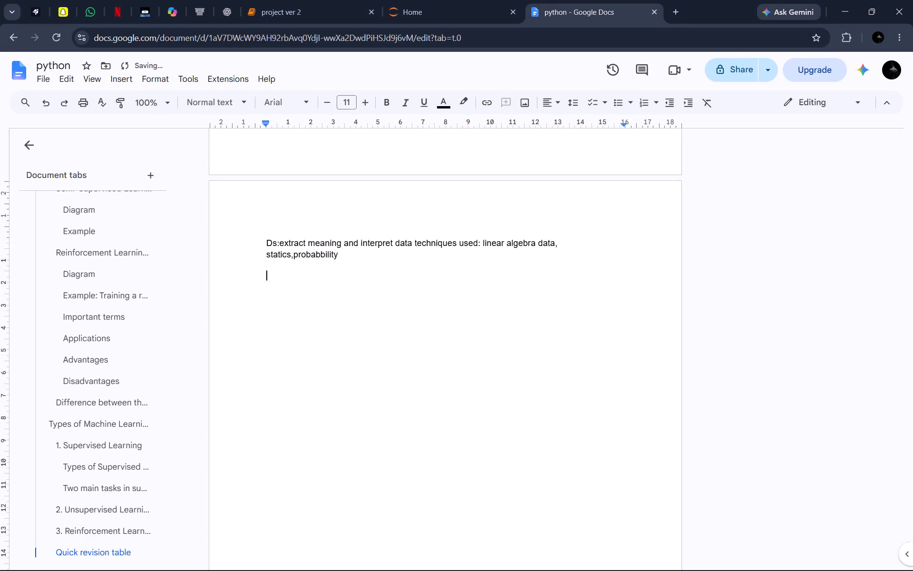
key(Return)
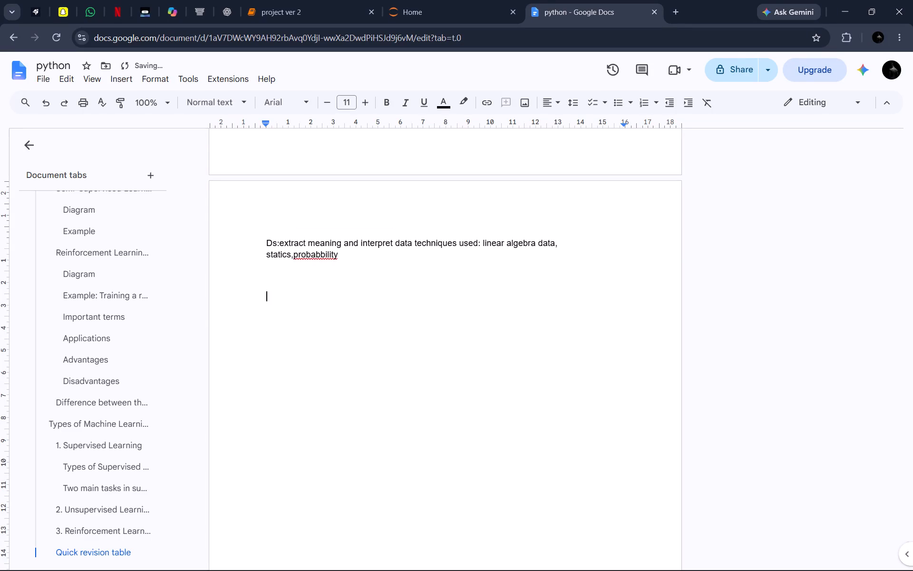
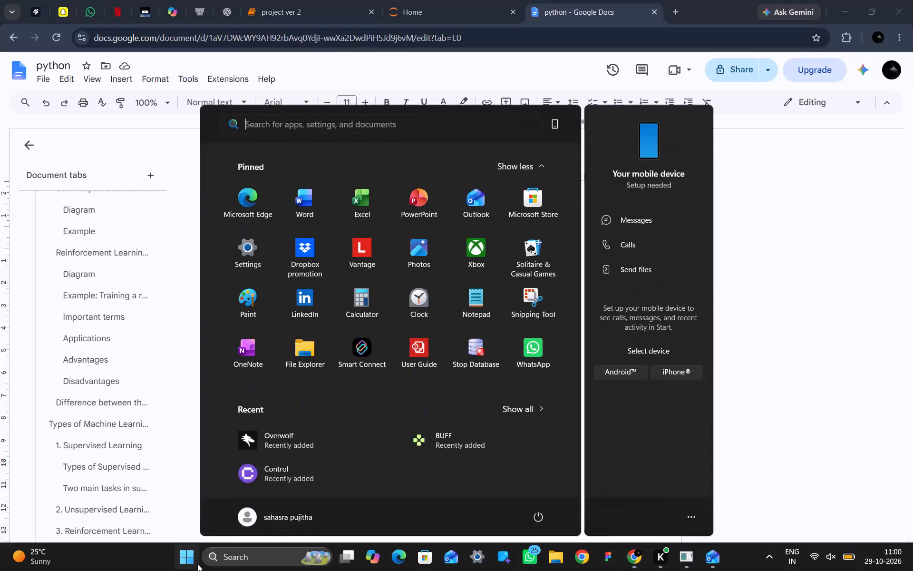
Open Calculator and compute 1881 minus 907.
click(354, 302)
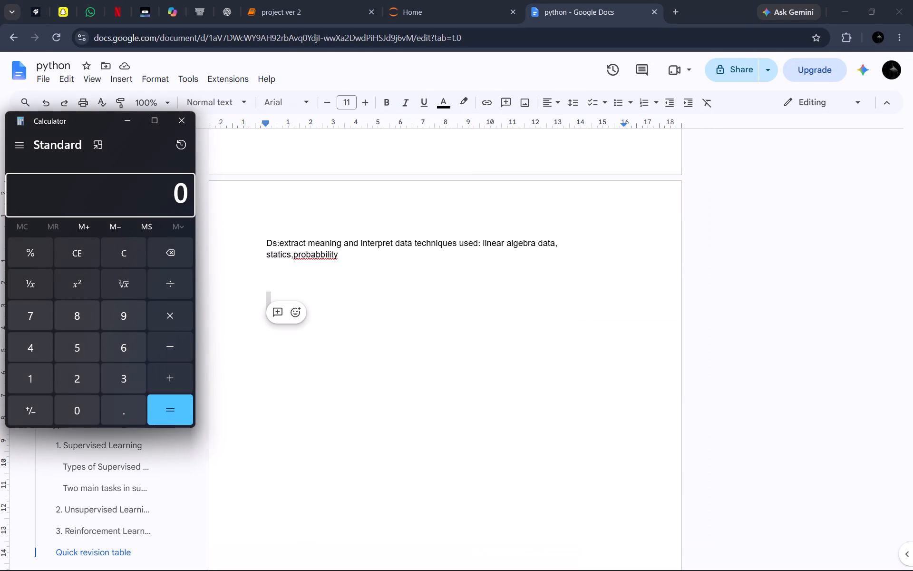
key(1)
text(881)
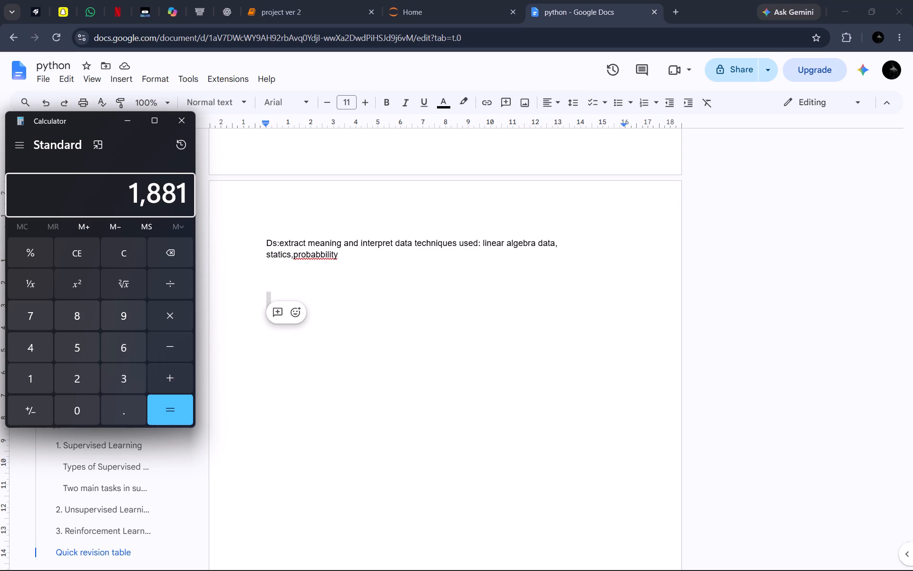
text(-907)
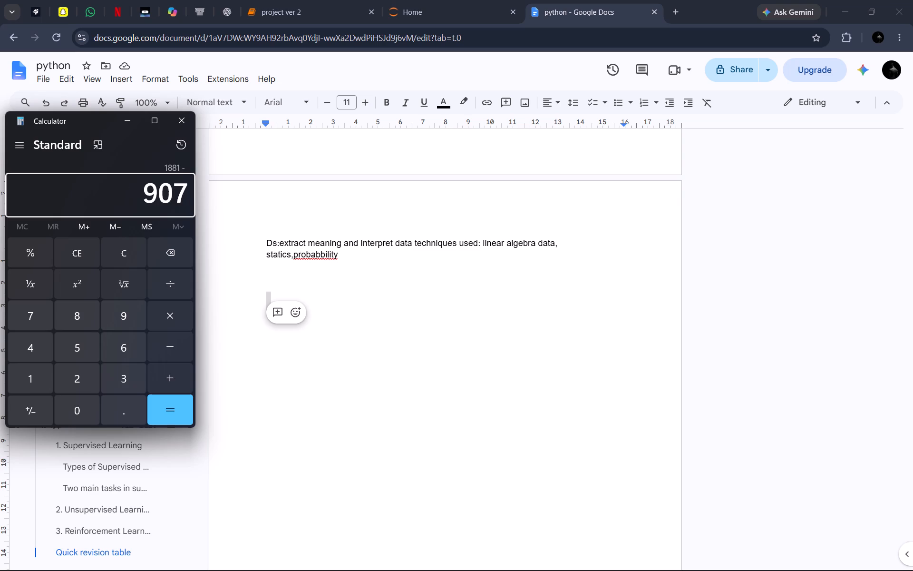
key(Return)
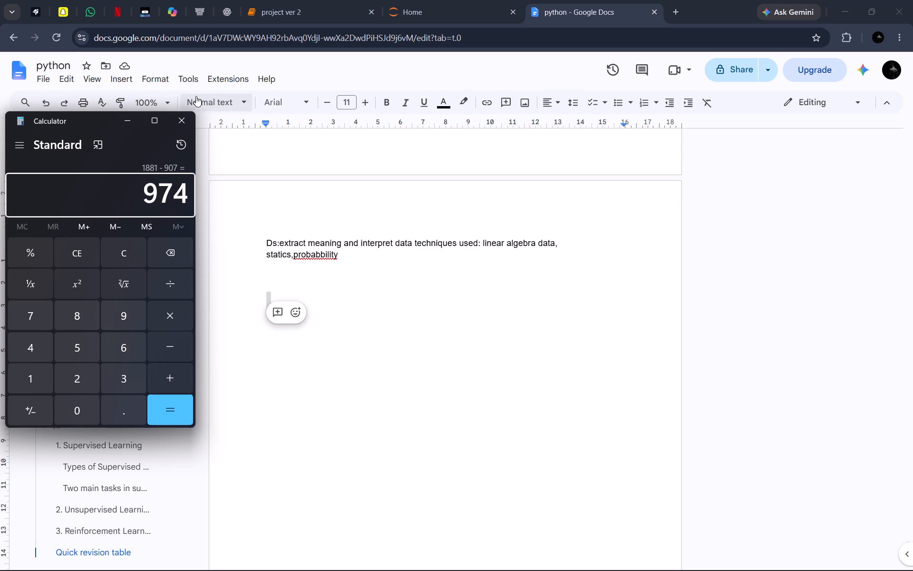
drag(138, 194, 185, 197)
Clear the calculation, compute 2300 minus 907, and close Calculator.
key(Escape)
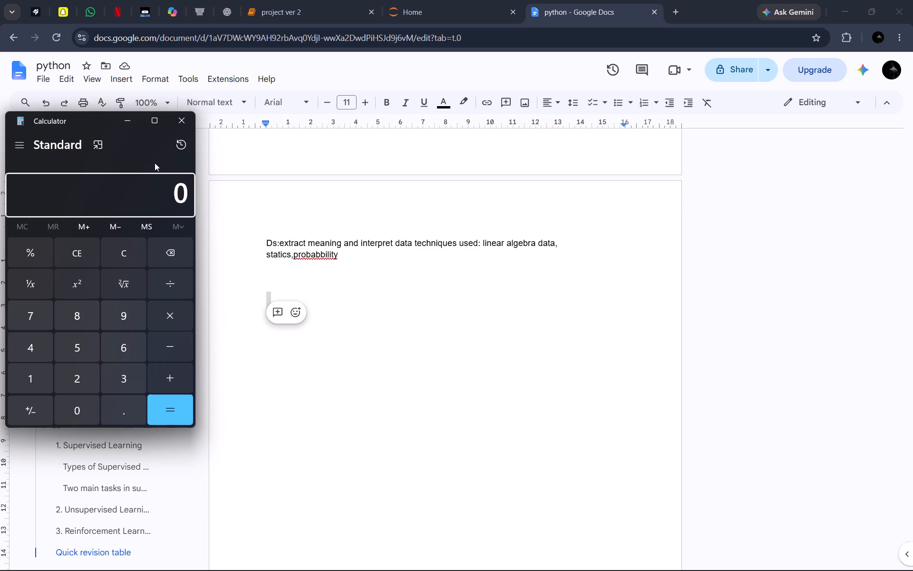
text(2500)
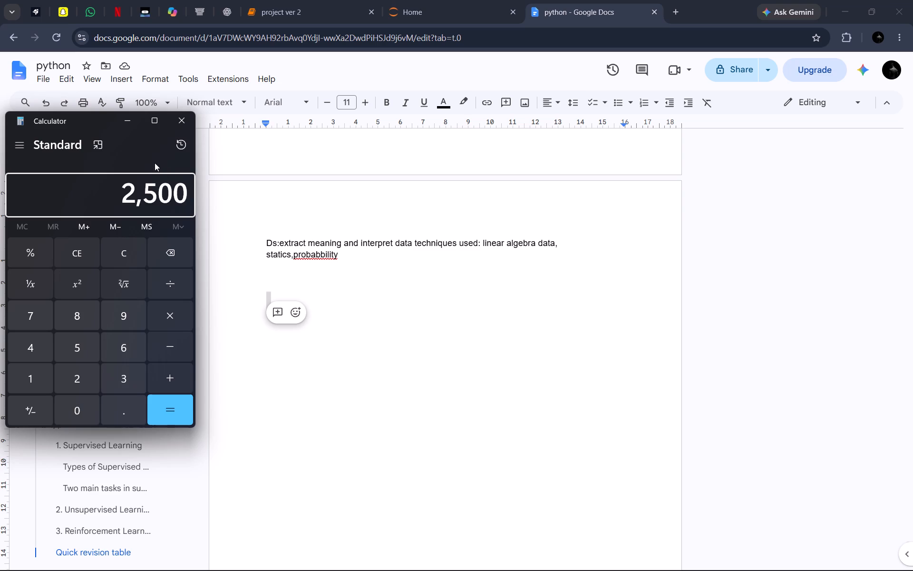
key(BackSpace)
key(BackSpace)
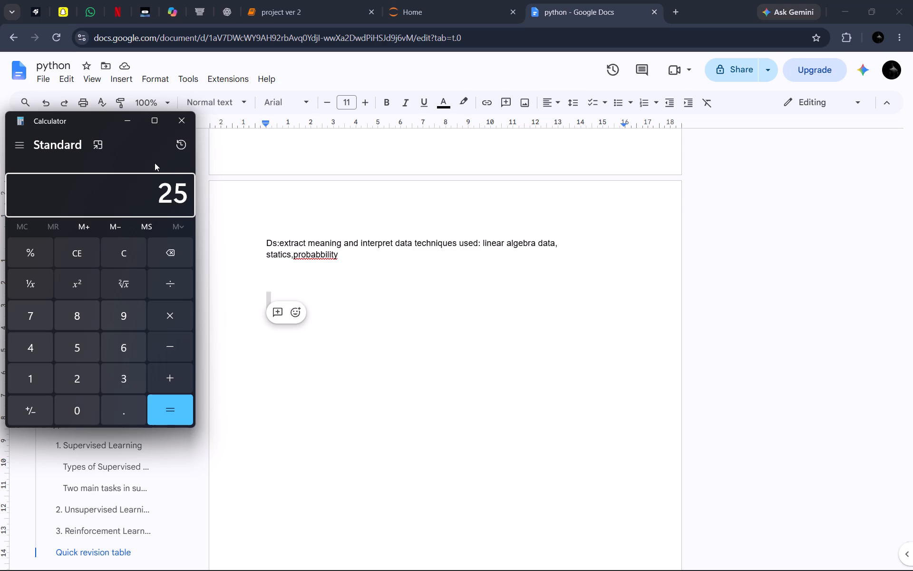
key(BackSpace)
text(300)
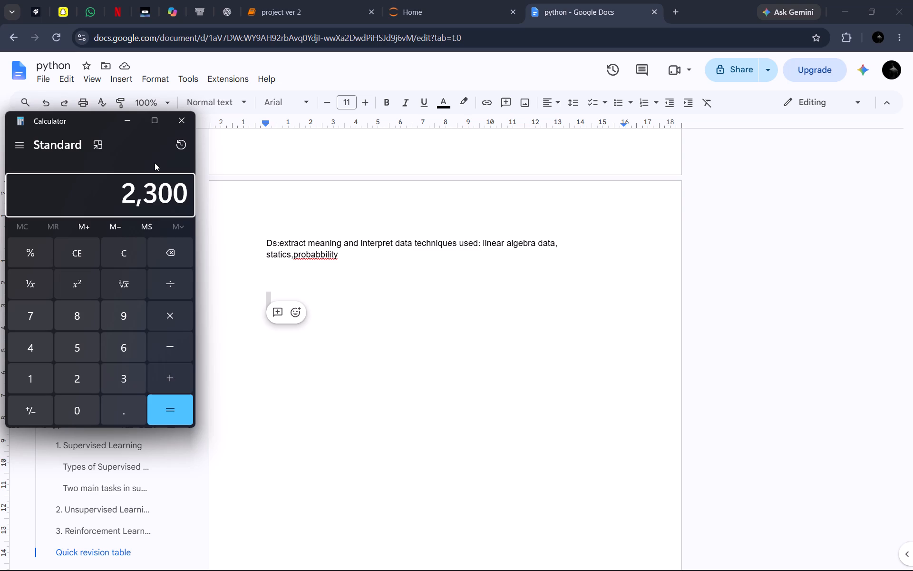
key(minus)
text(907)
key(Return)
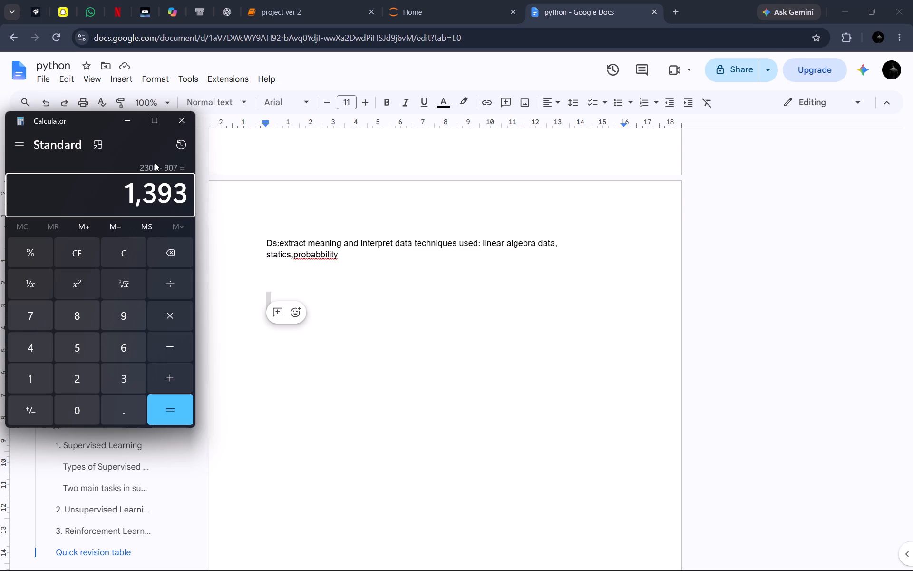
click(165, 201)
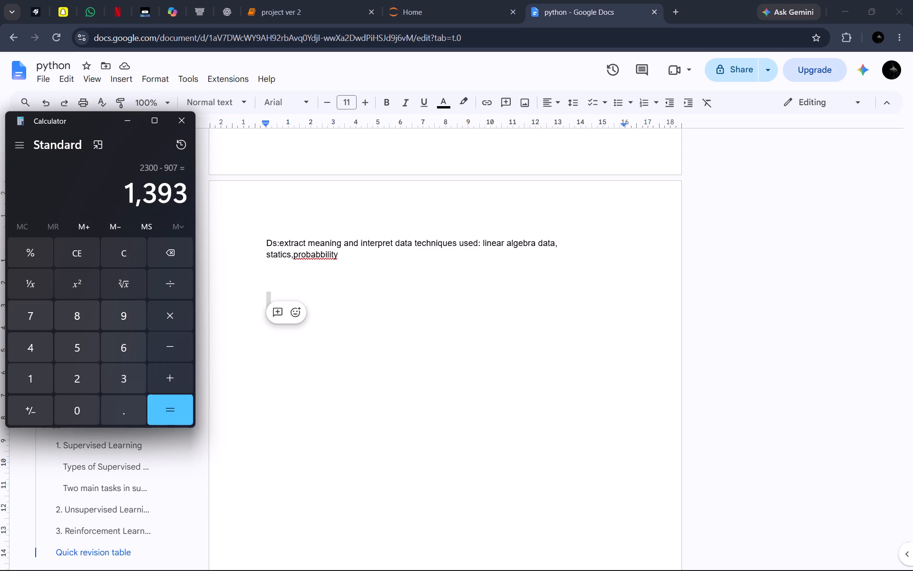
click(183, 123)
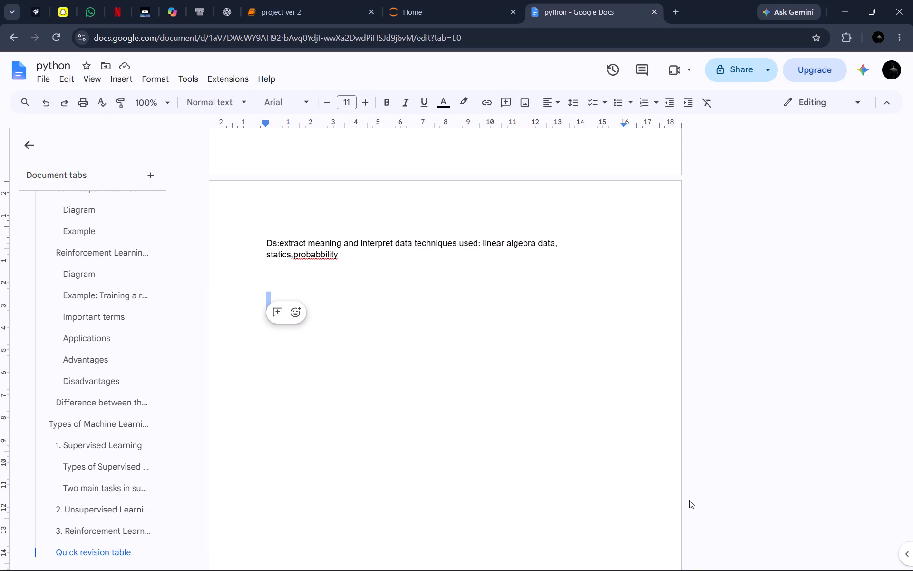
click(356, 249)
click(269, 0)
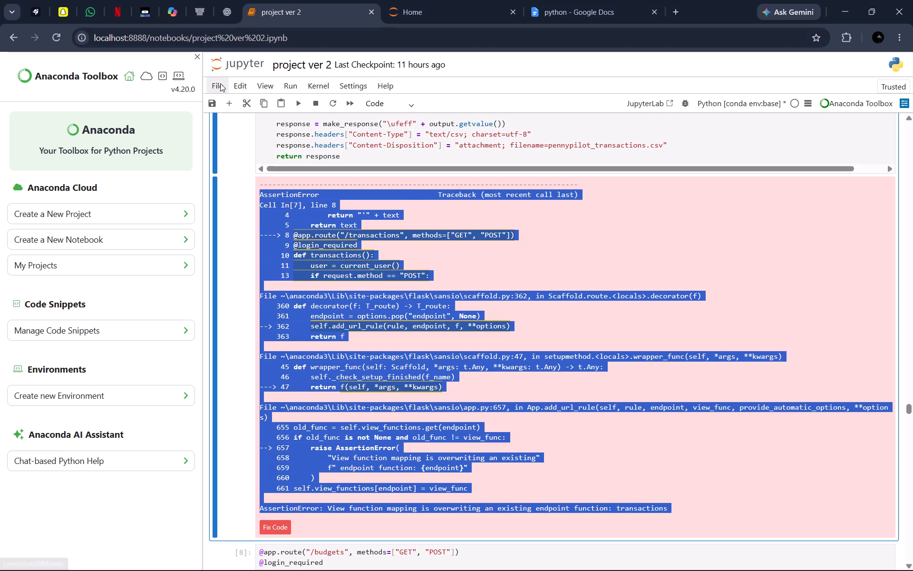
click(220, 83)
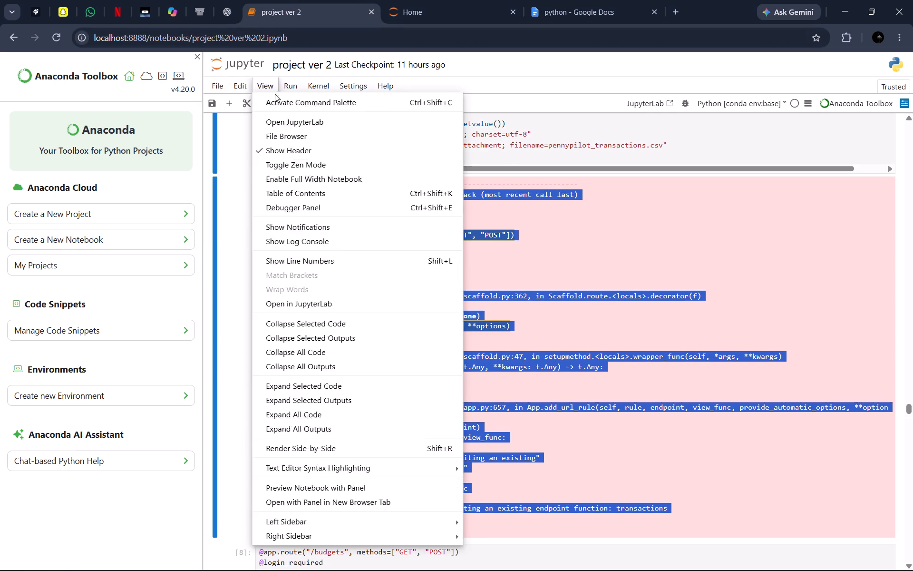
click(413, 3)
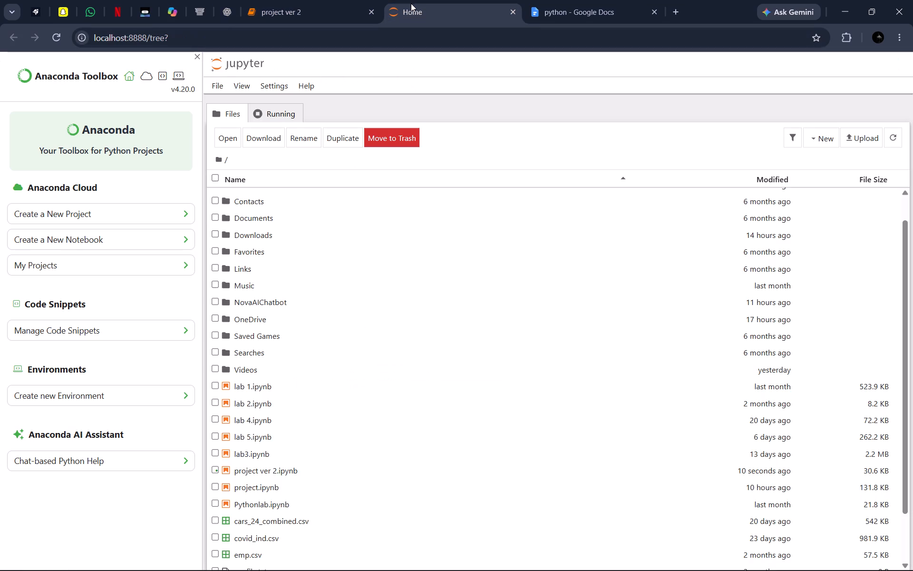
click(374, 12)
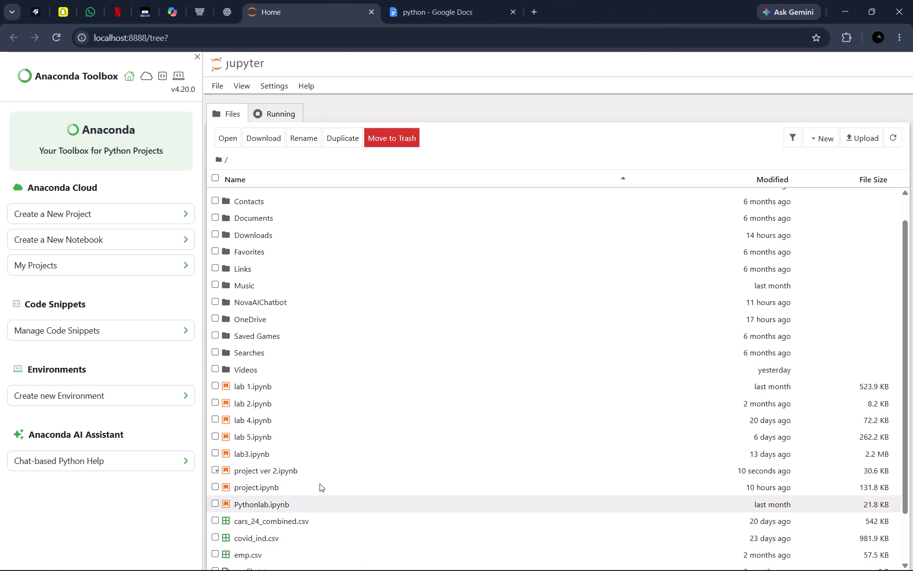
click(311, 471)
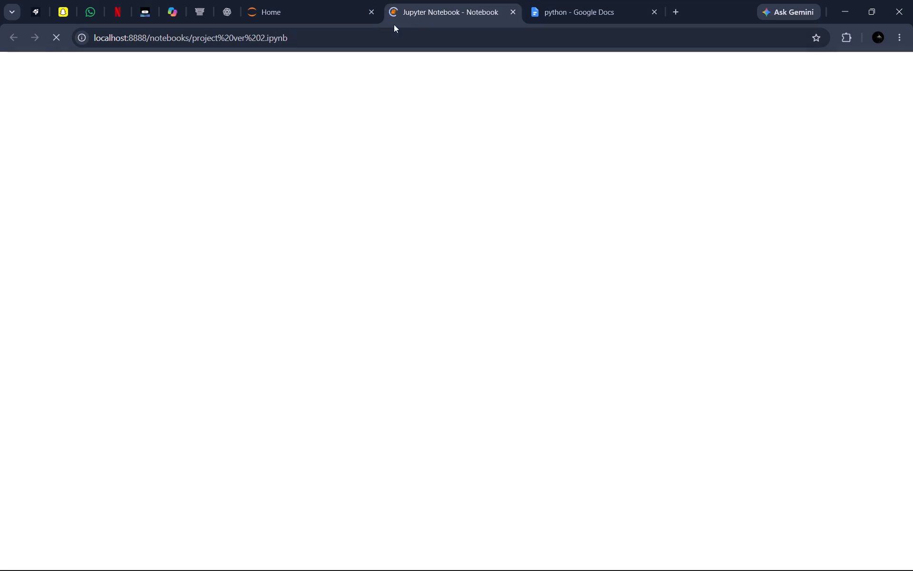
click(512, 14)
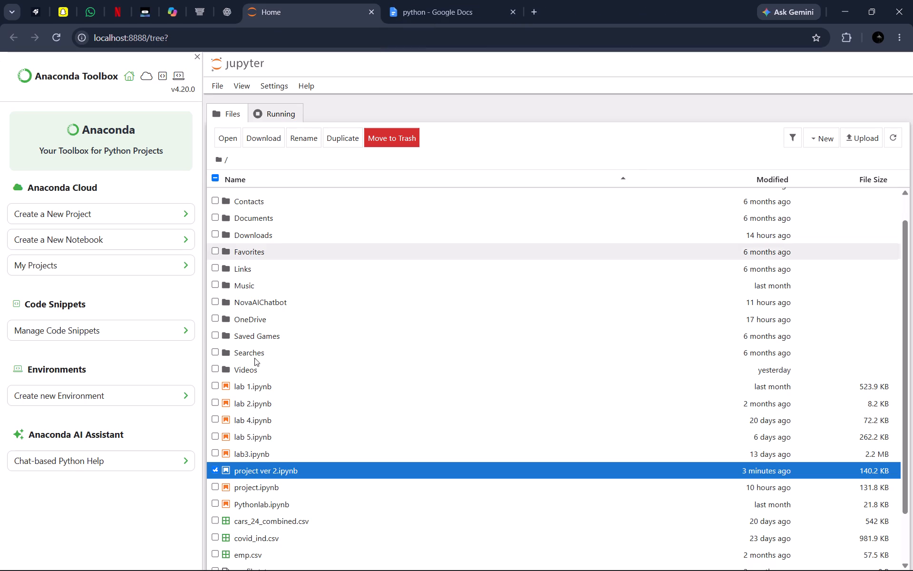
click(213, 487)
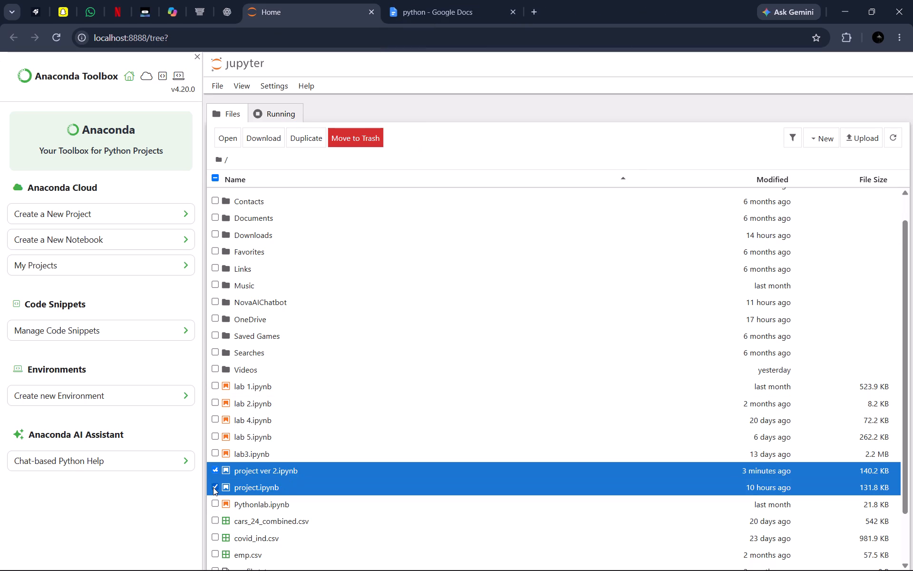
click(352, 142)
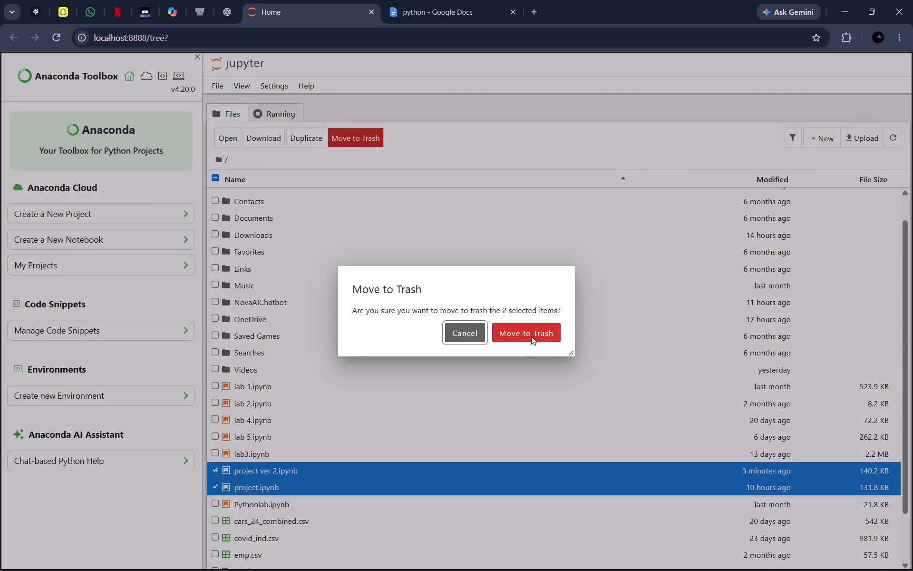
click(531, 336)
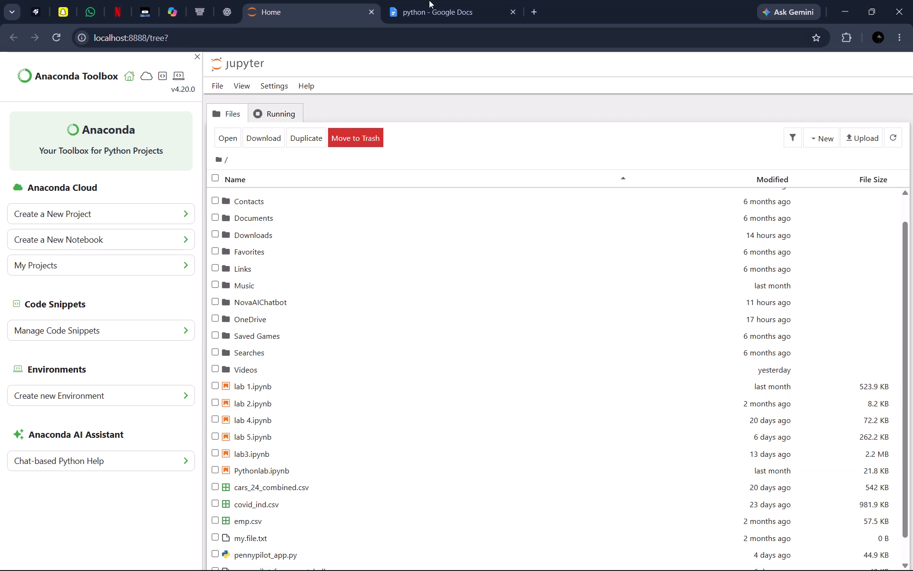
In the python Google Doc, add the separate lines "ai", "ml" and "dl" below the data science techniques note.
click(447, 0)
scroll(394, 363, down, 1)
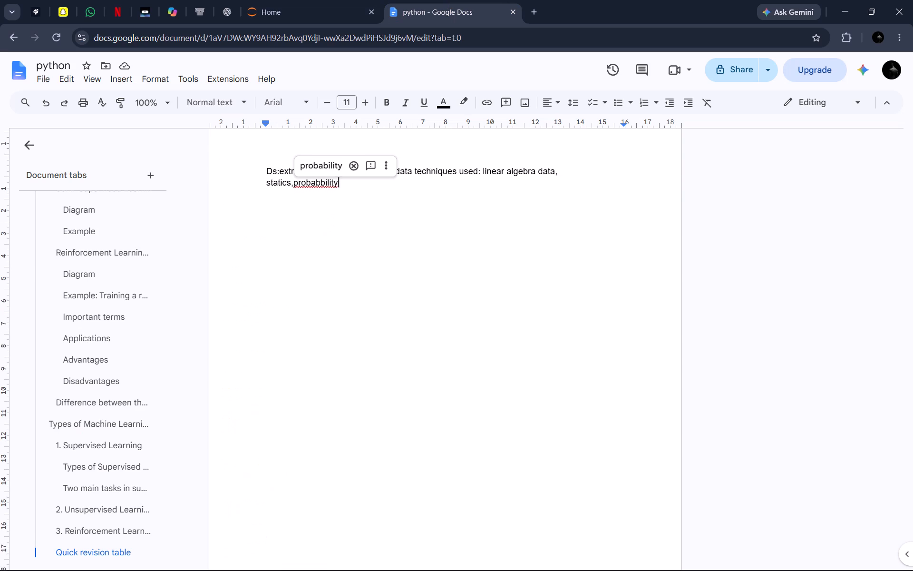
scroll(394, 363, up, 1)
key(Return)
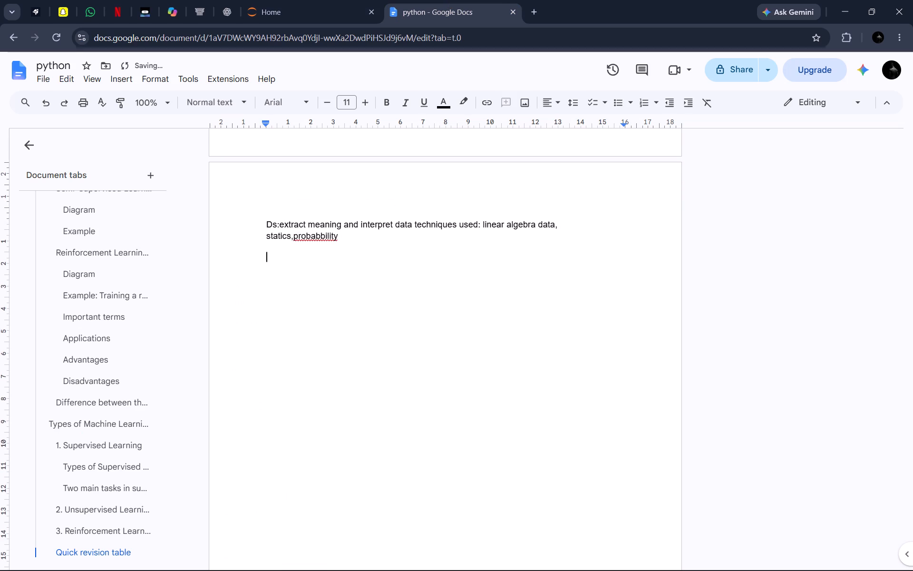
key(space)
key(space)
text(a)
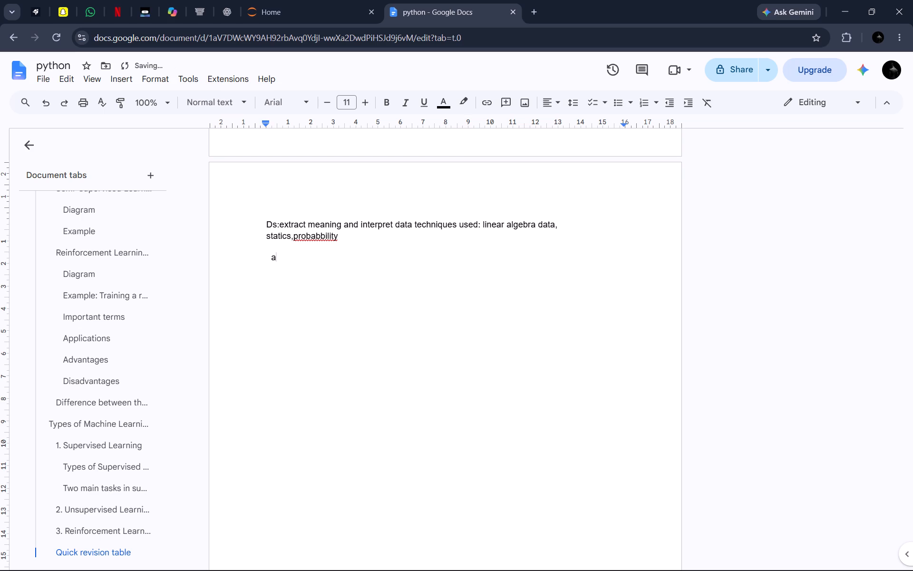
key(i)
key(Down)
text(ml)
key(Down)
text(dl)
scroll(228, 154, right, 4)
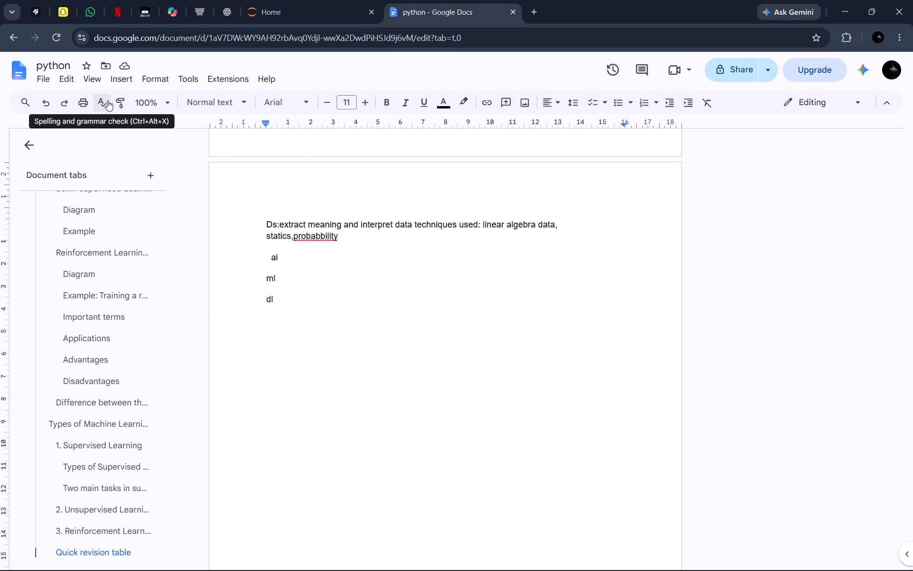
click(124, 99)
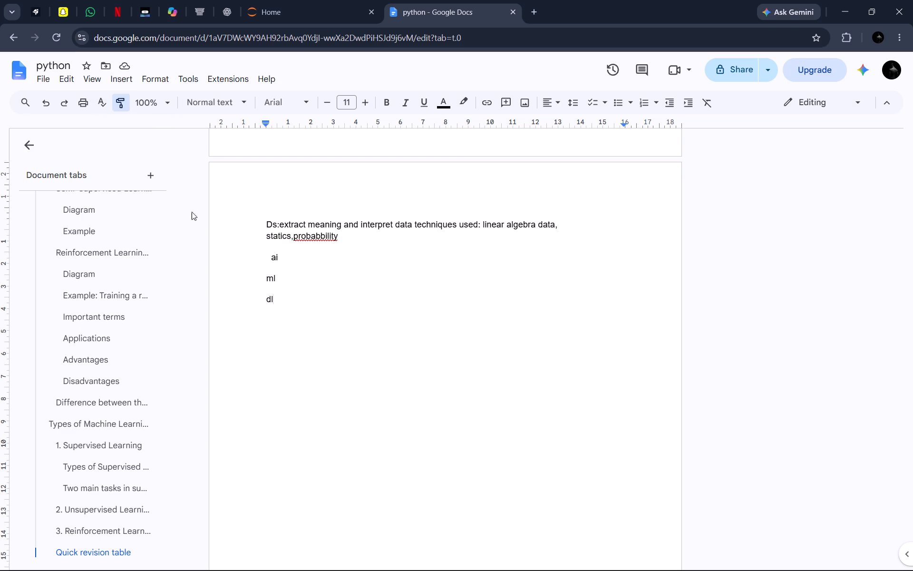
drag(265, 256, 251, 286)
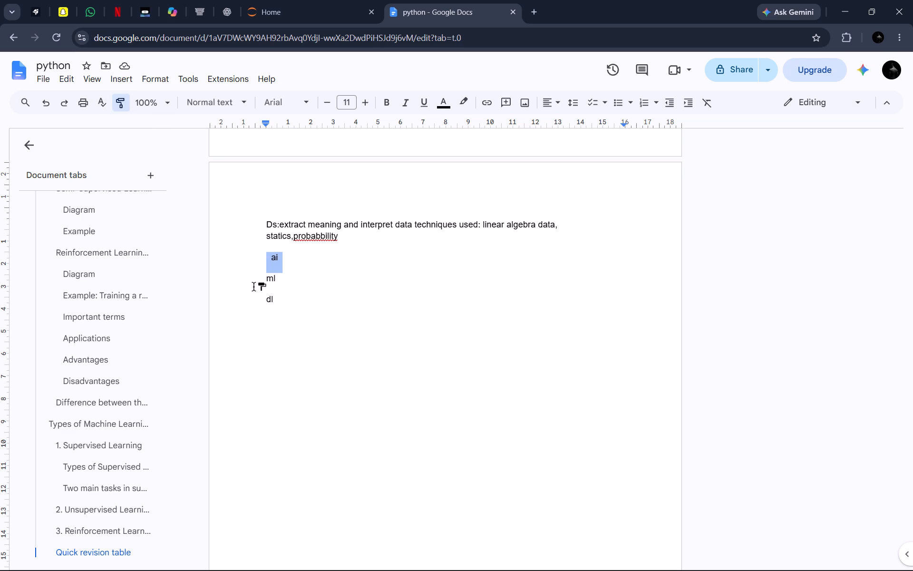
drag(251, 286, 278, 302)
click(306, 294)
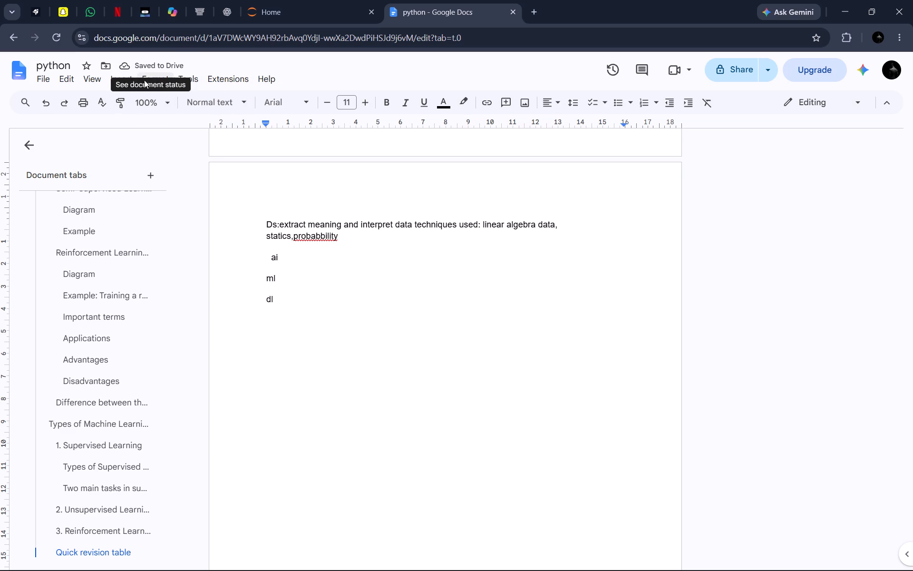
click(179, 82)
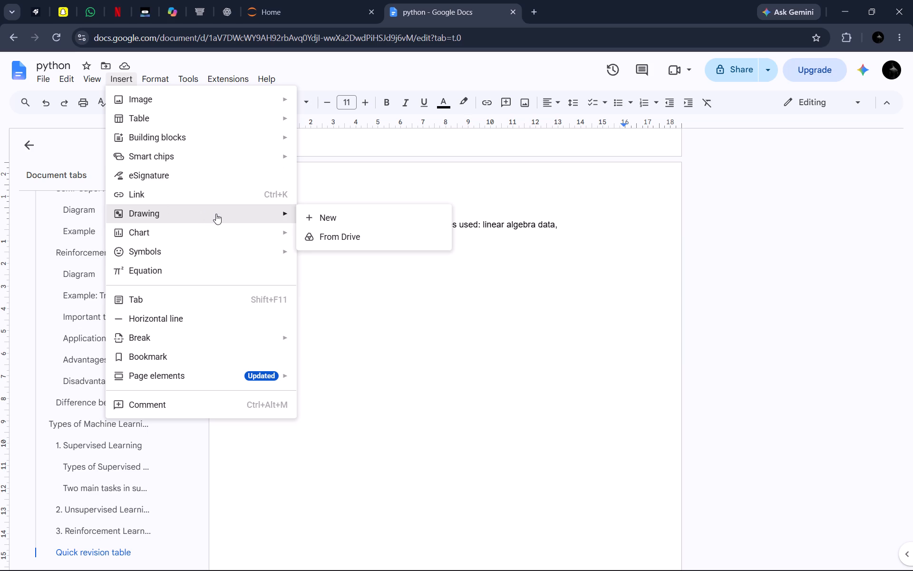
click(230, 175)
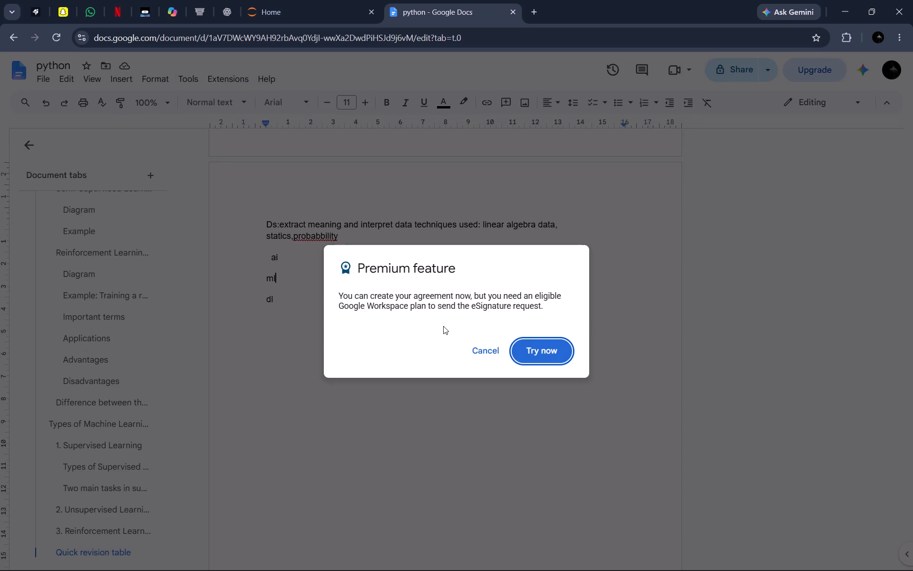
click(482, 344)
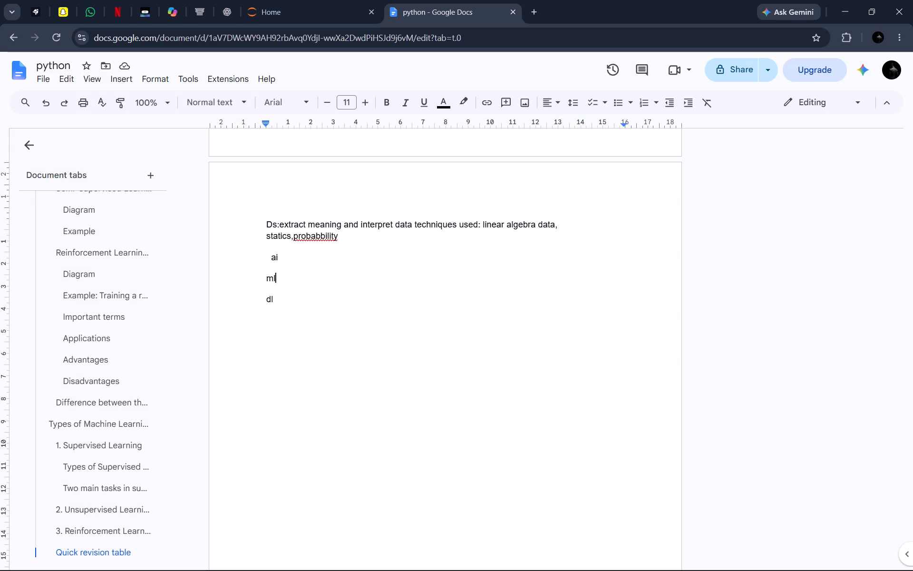
Insert a new drawing in the notes and draw a small oval about 2 cm wide and 3 cm tall mid-canvas.
click(66, 78)
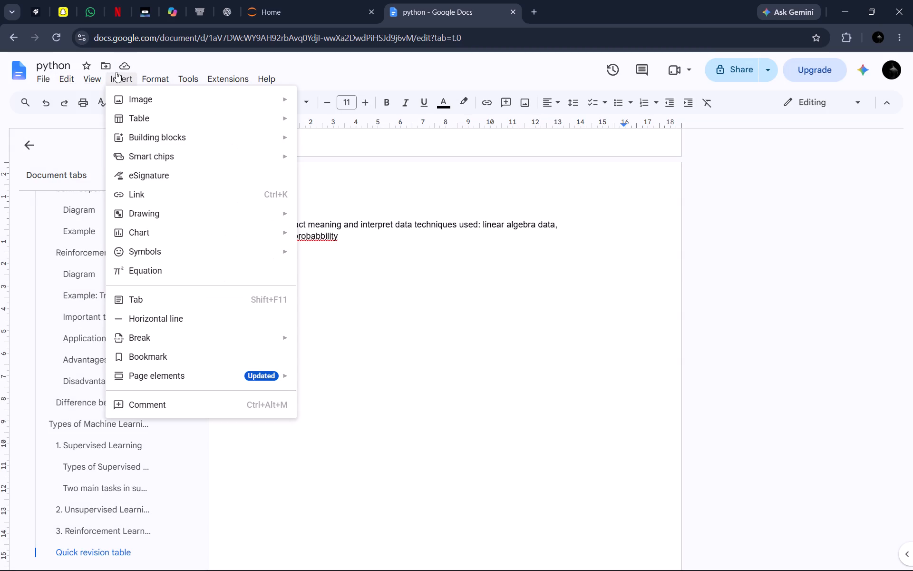
click(160, 250)
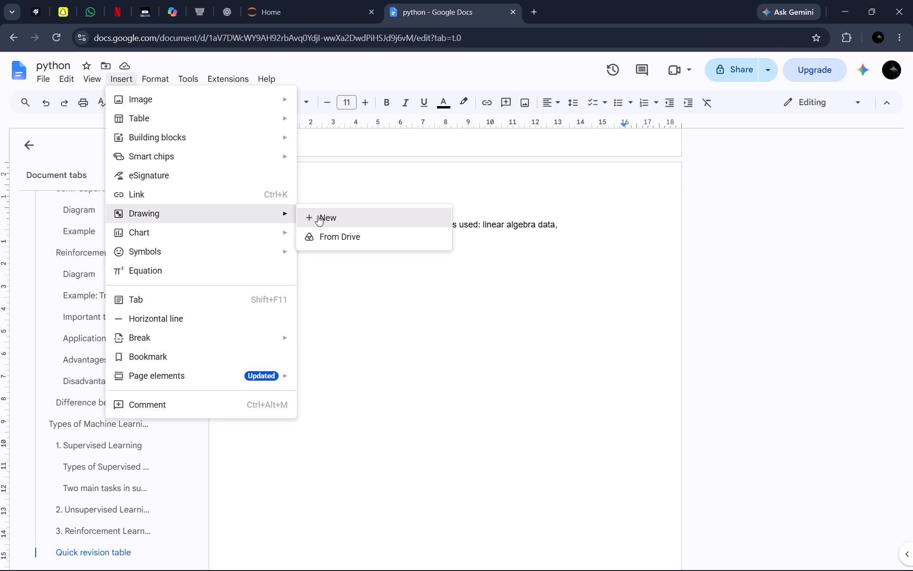
click(318, 216)
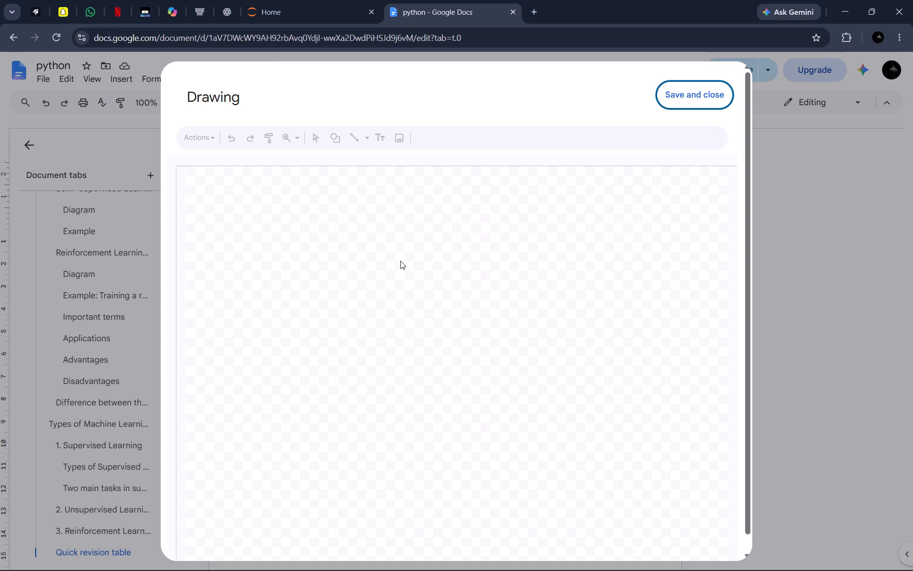
drag(403, 240, 319, 313)
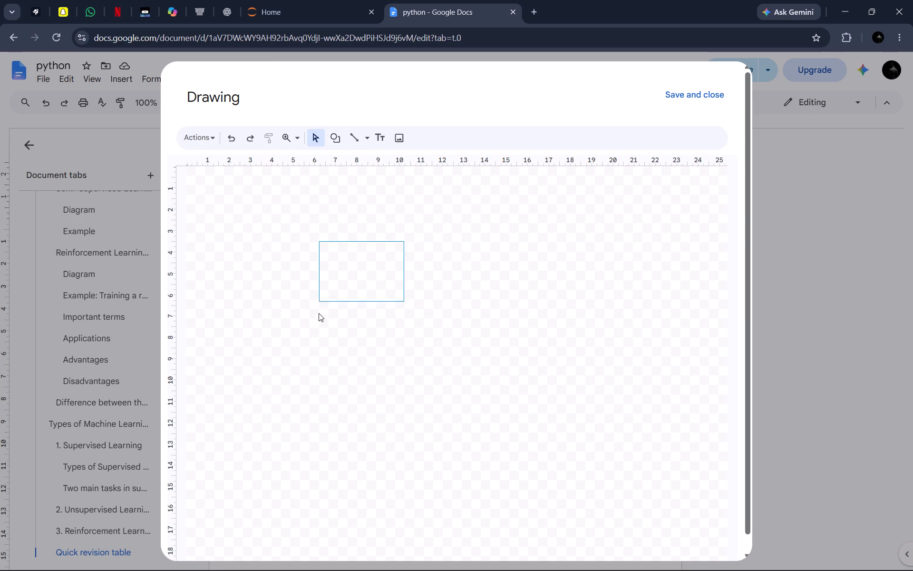
drag(319, 313, 392, 222)
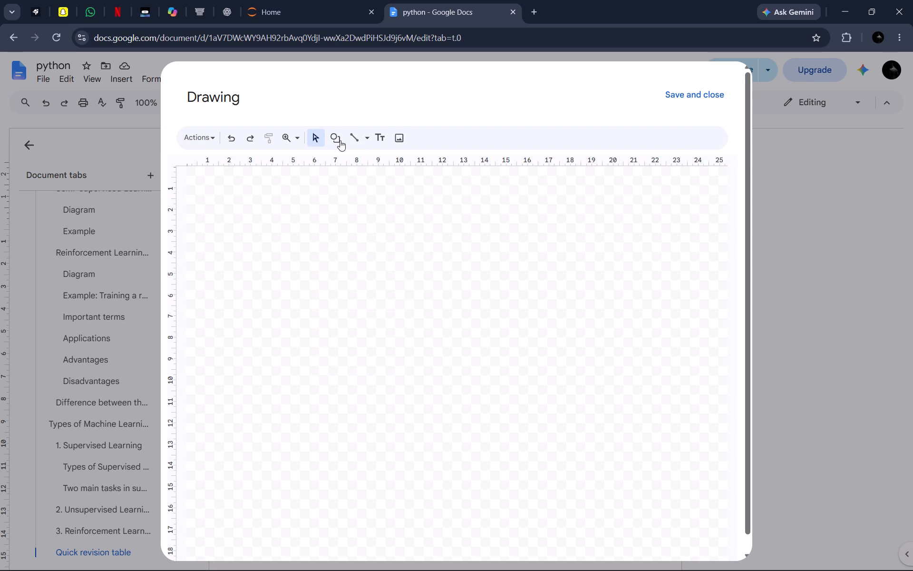
click(334, 142)
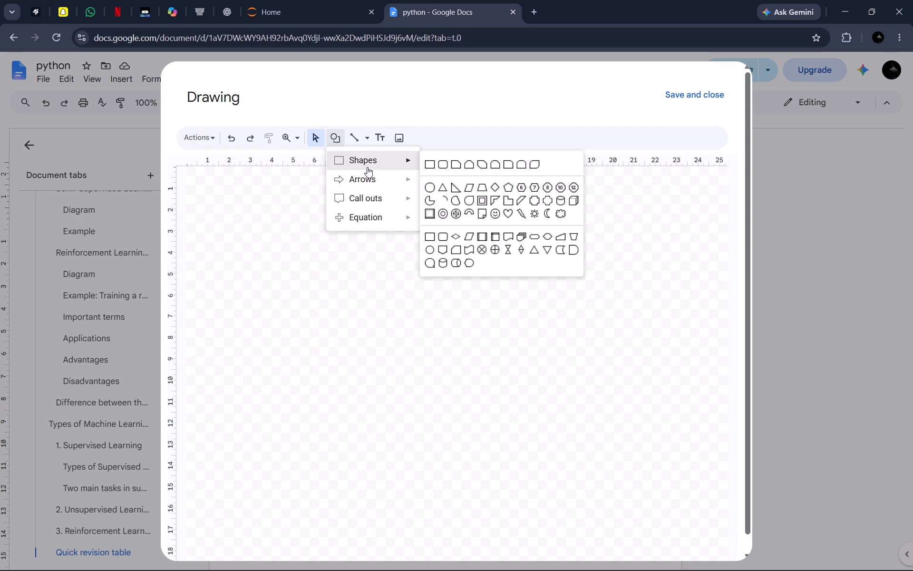
click(378, 164)
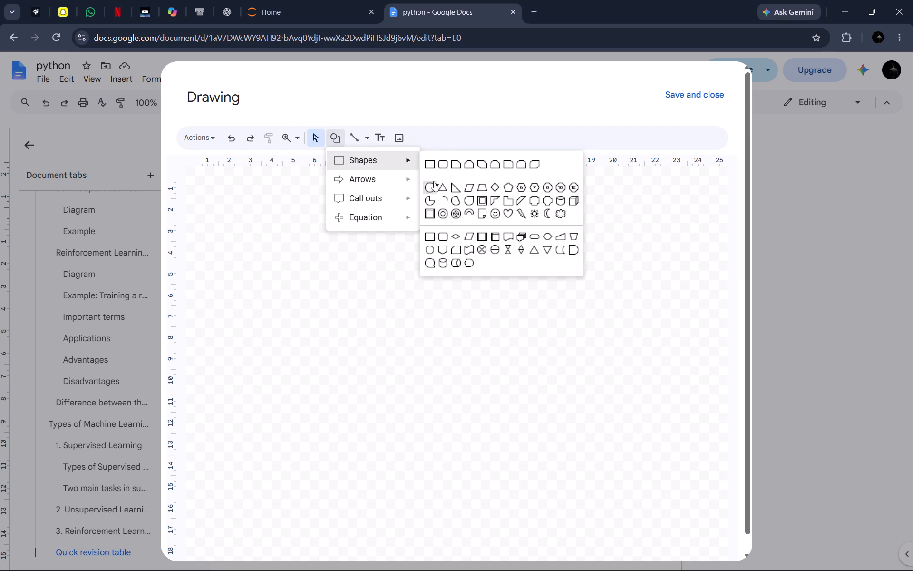
click(430, 187)
drag(404, 308, 433, 336)
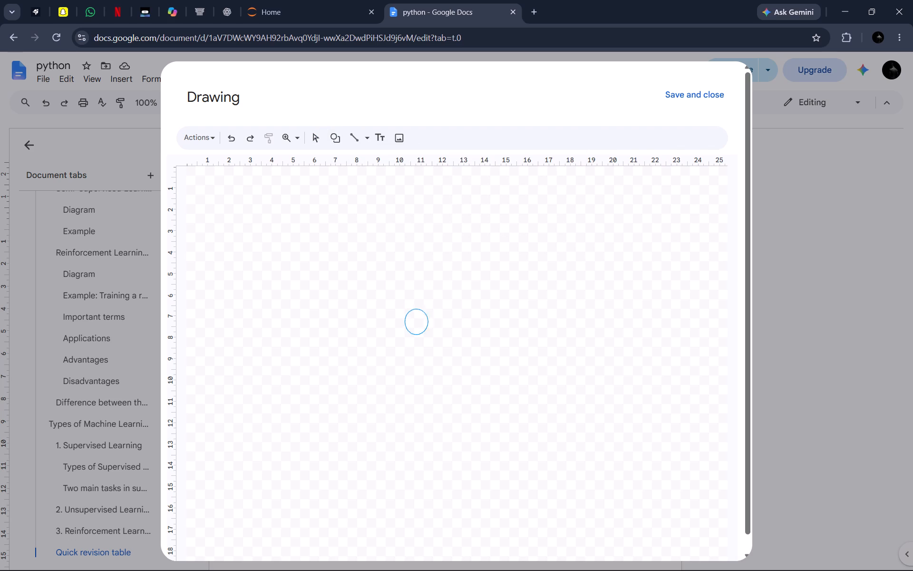
drag(433, 336, 448, 367)
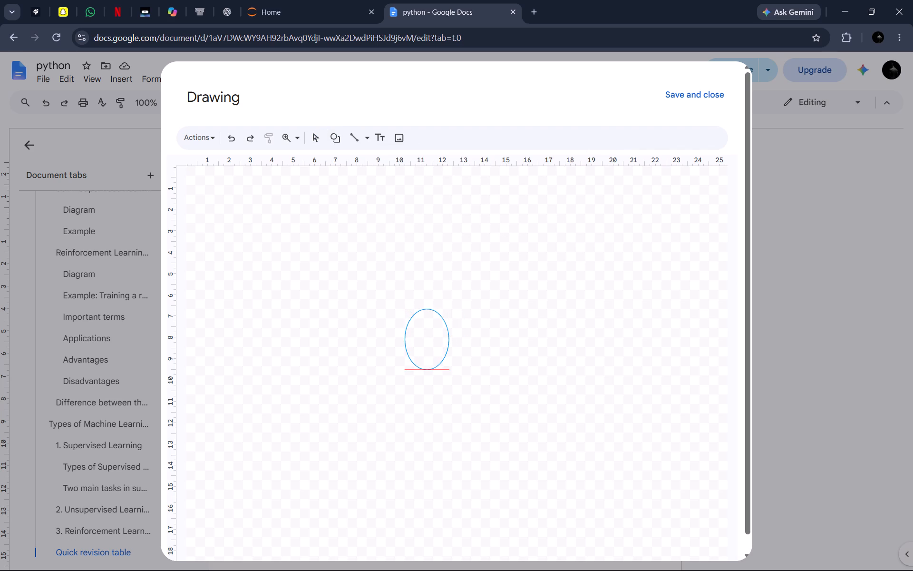
drag(448, 367, 447, 366)
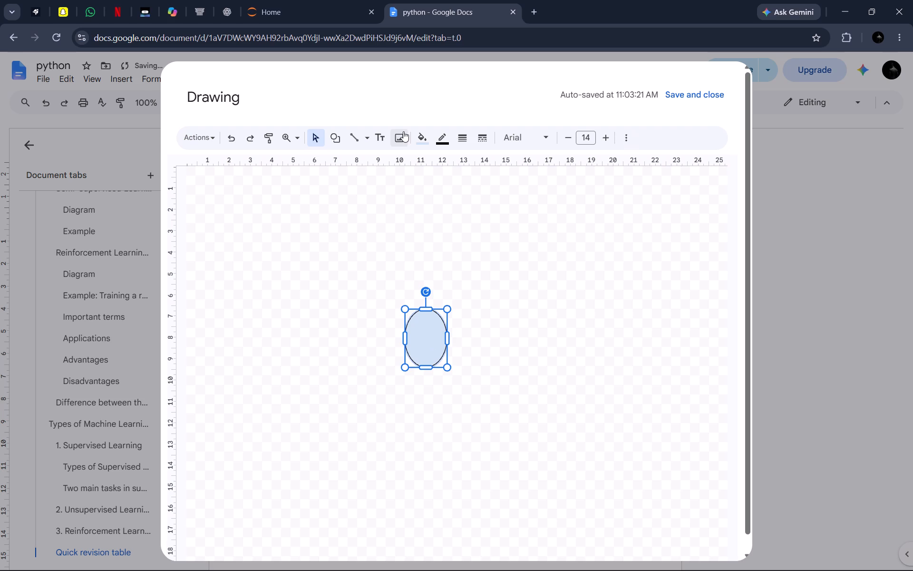
Draw a second oval about 3 cm wide and 4.5 cm tall, enclosing the small one.
click(332, 135)
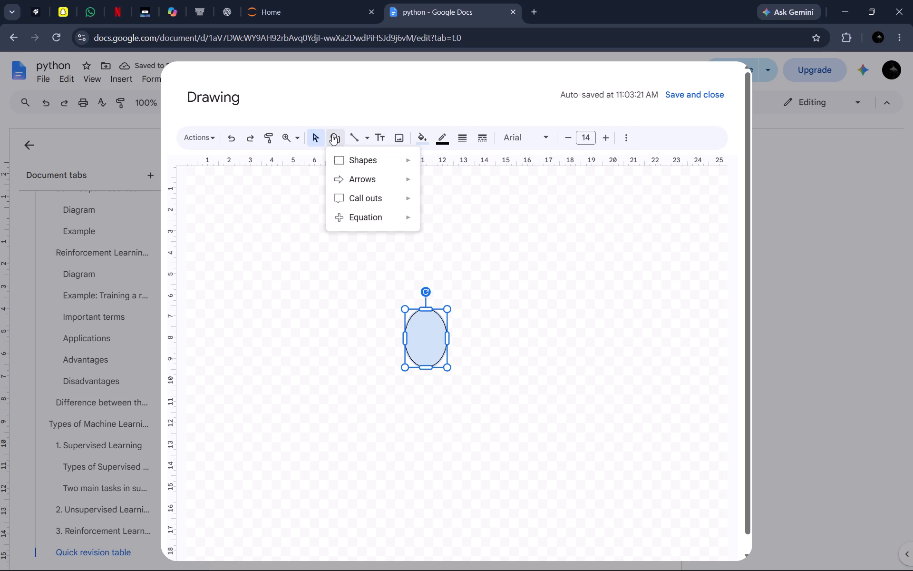
click(429, 182)
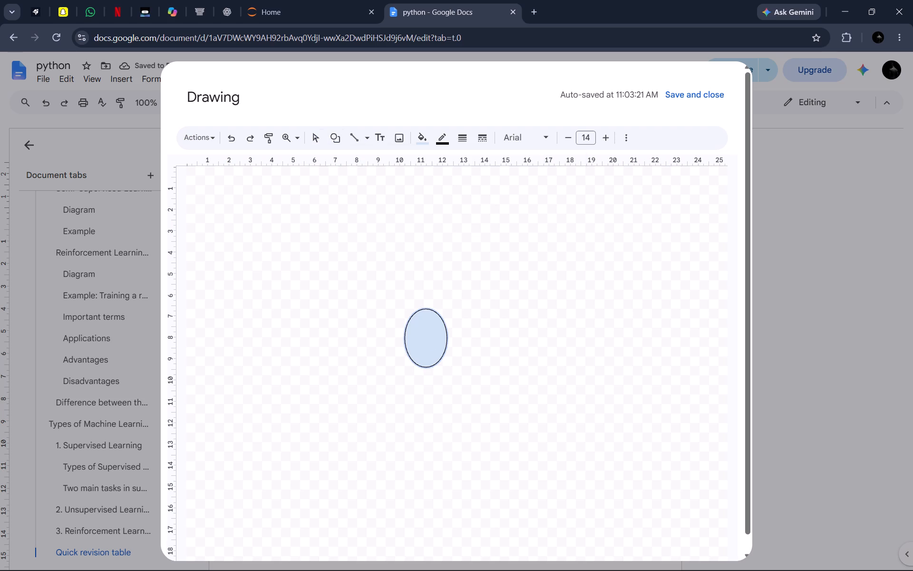
drag(391, 289, 471, 408)
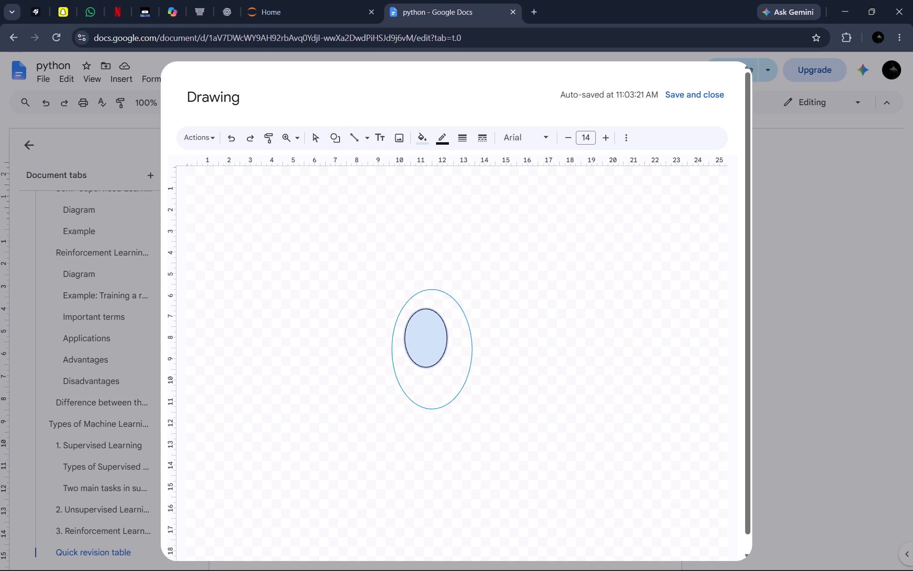
drag(471, 408, 463, 383)
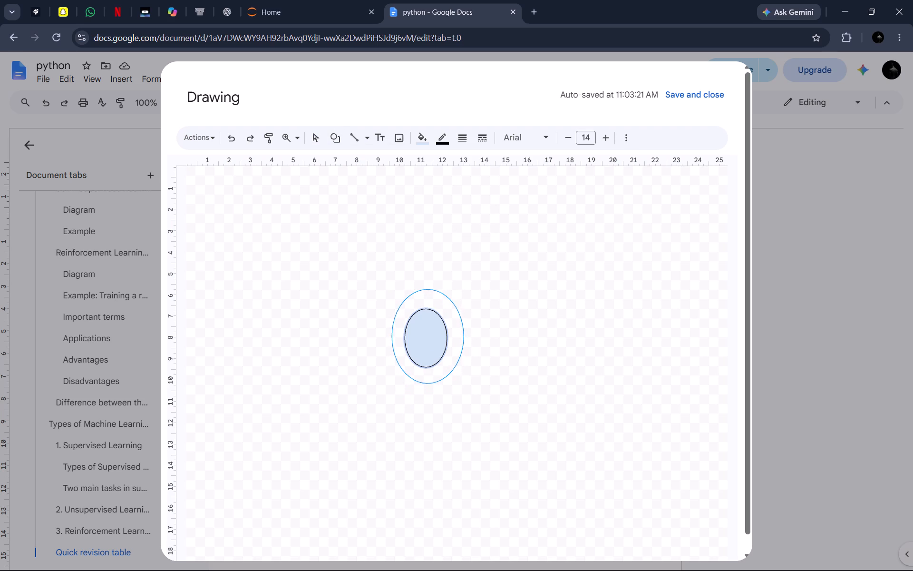
drag(463, 383, 460, 383)
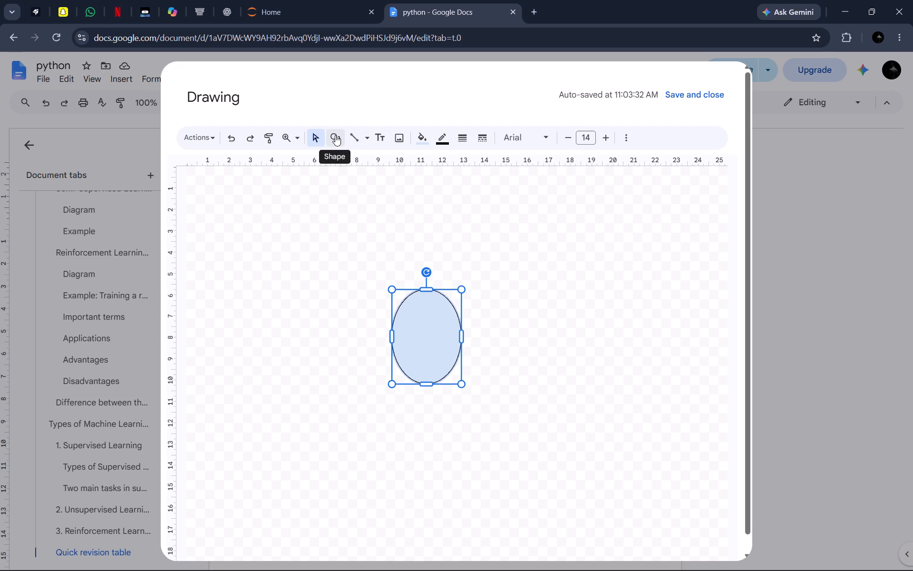
Draw a third oval about 6 cm wide and 11.5 cm tall, enclosing the two smaller ovals.
click(335, 135)
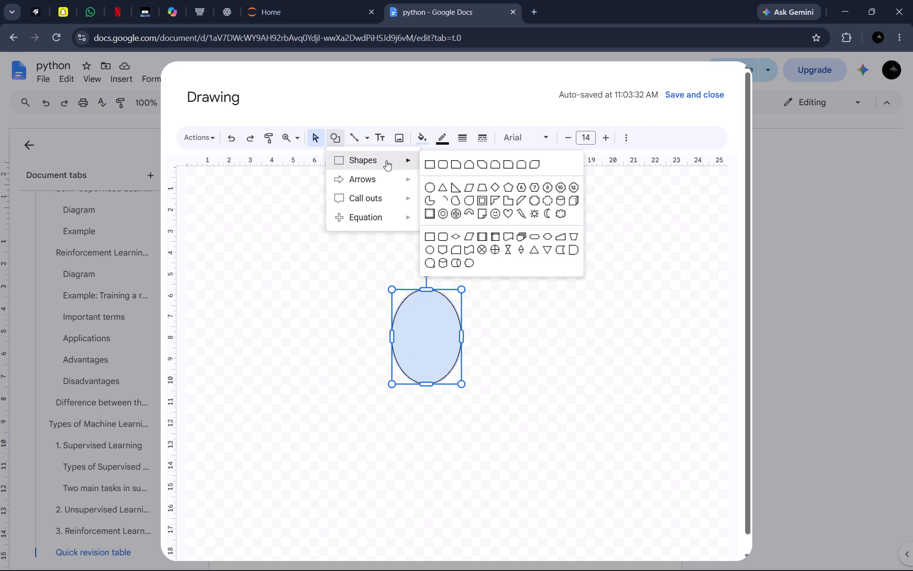
click(430, 184)
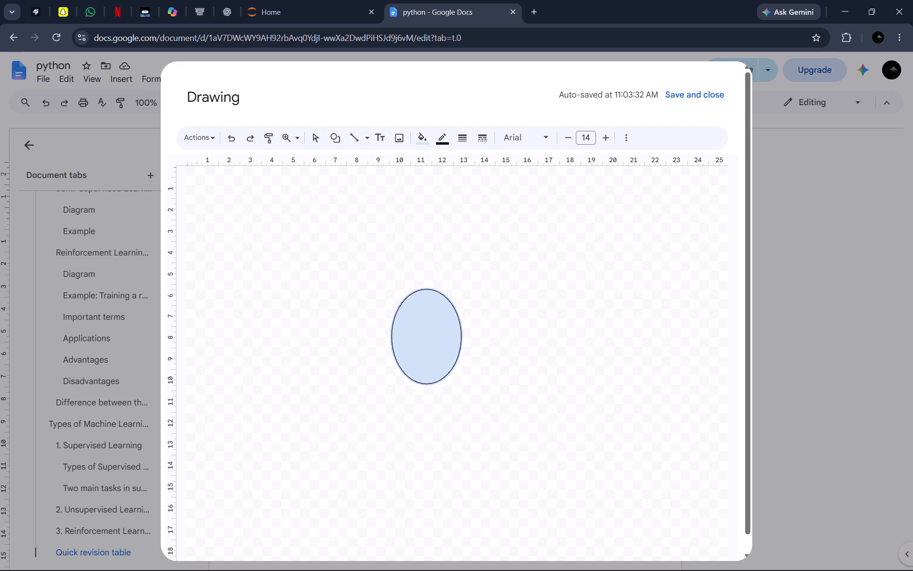
drag(360, 222, 493, 471)
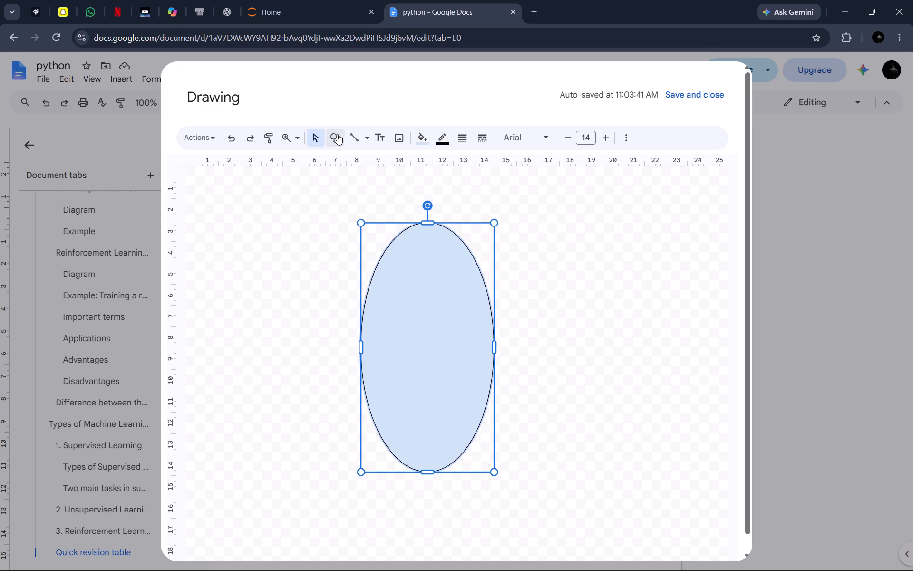
Draw a fourth oval about 4.5 cm wide and 11 cm tall, overlapping the right side of the large oval.
click(338, 134)
click(399, 152)
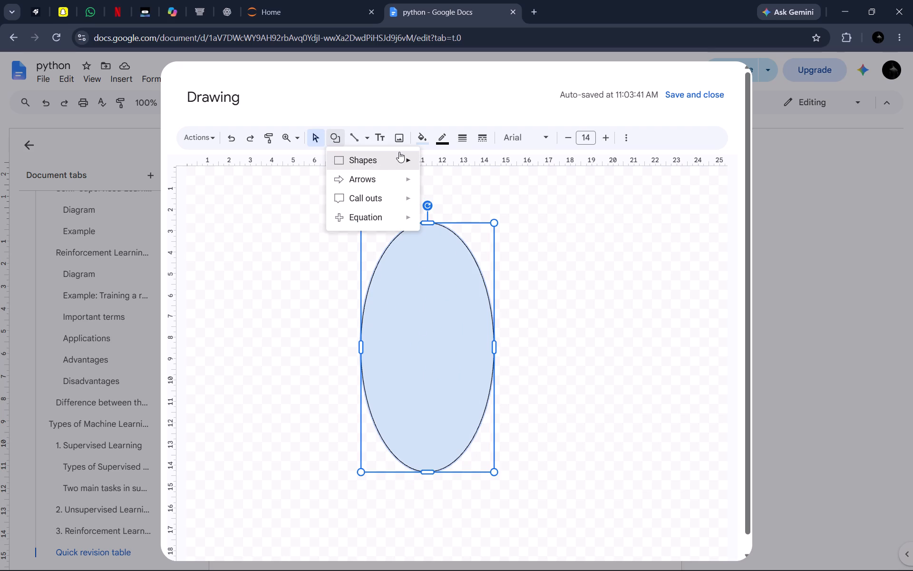
click(433, 183)
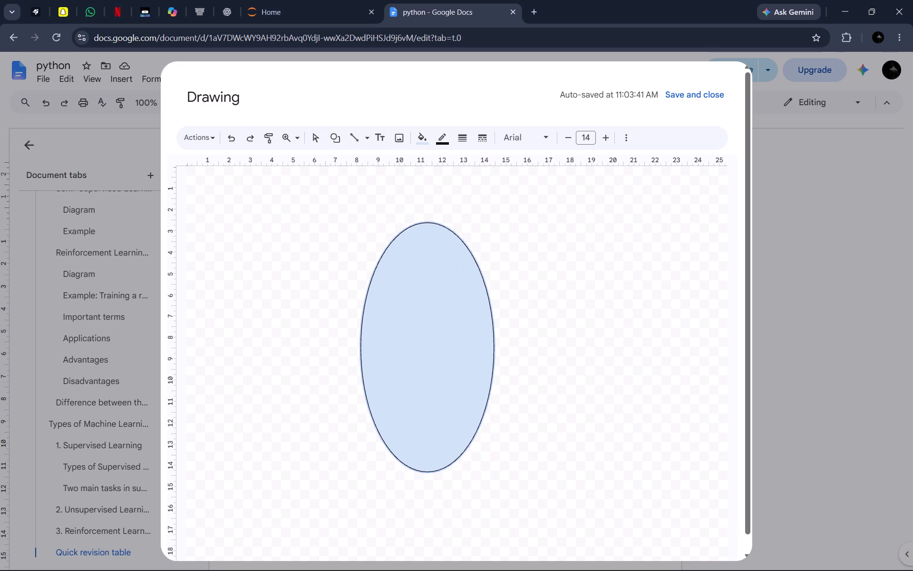
drag(538, 234, 445, 442)
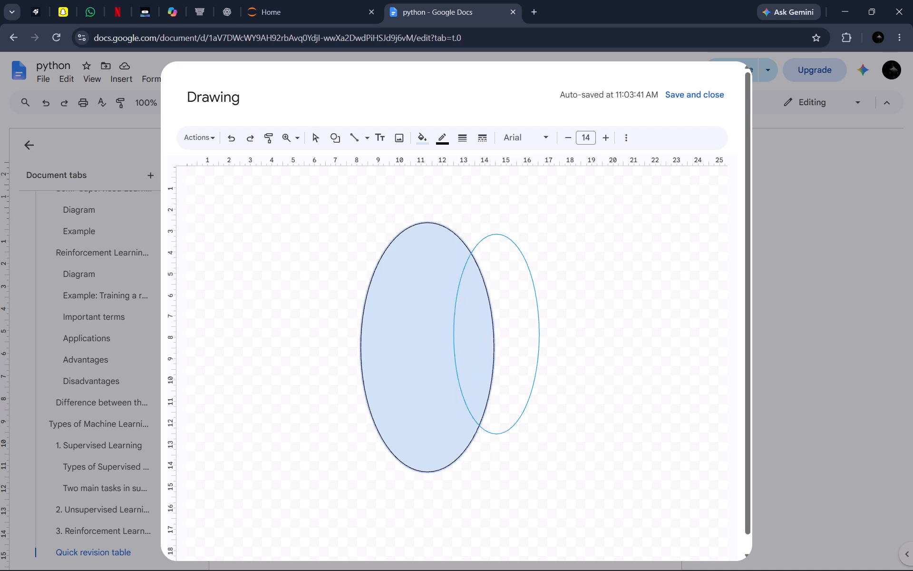
drag(445, 442, 442, 470)
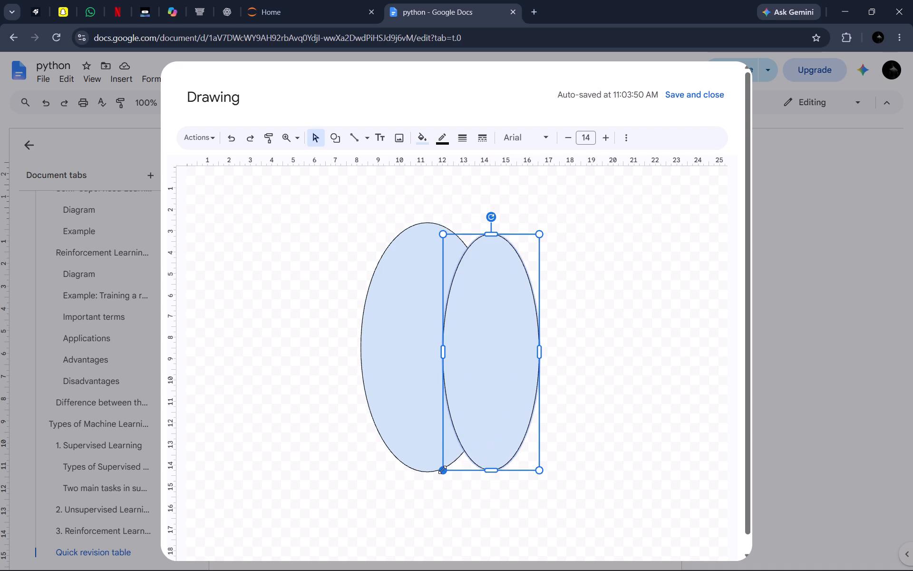
click(590, 314)
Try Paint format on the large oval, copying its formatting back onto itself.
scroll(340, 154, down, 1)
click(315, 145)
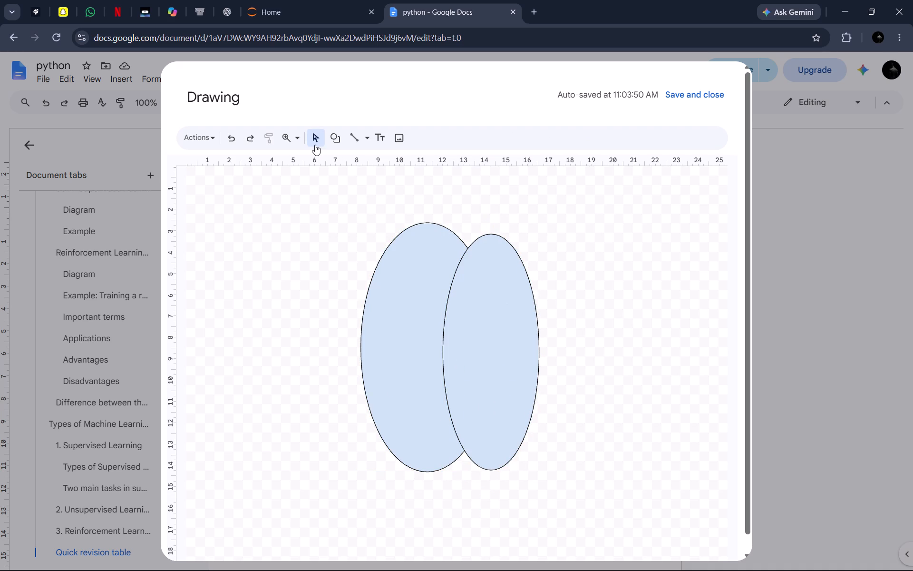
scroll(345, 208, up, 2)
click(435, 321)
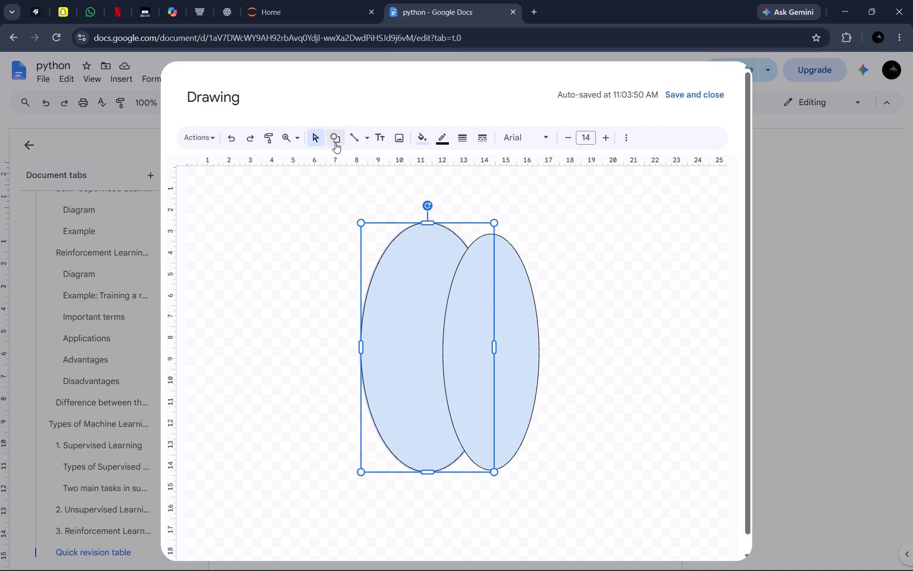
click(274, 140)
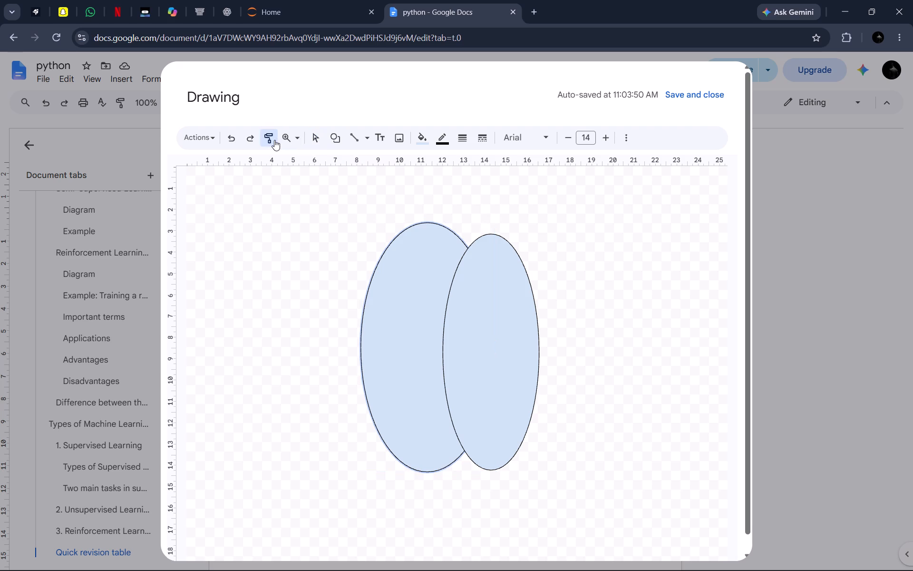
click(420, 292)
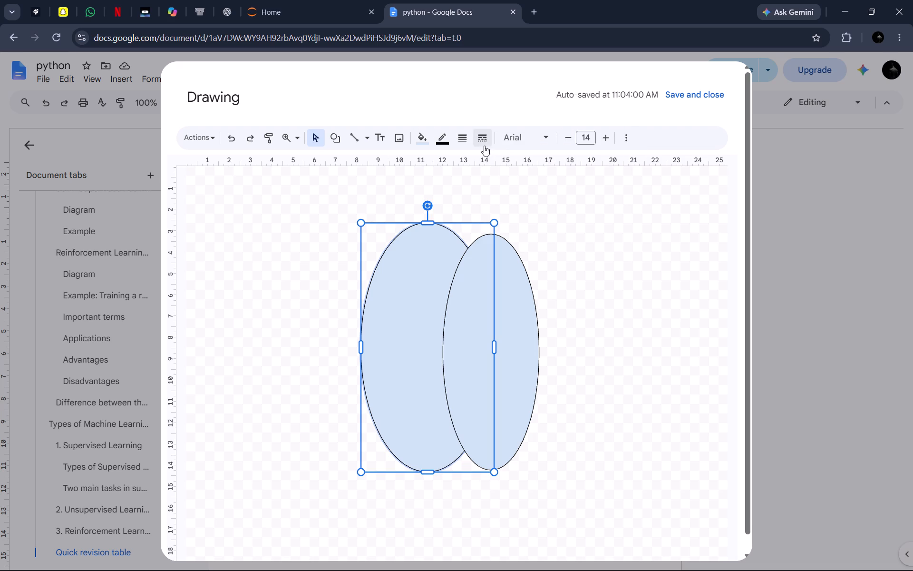
Send the large oval backwards two levels, behind the medium and small ovals.
click(202, 140)
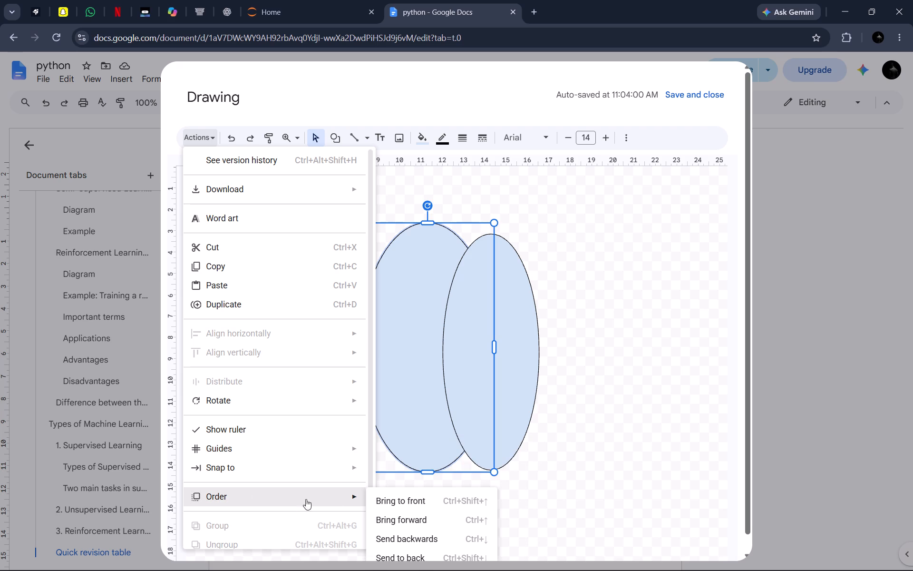
click(420, 536)
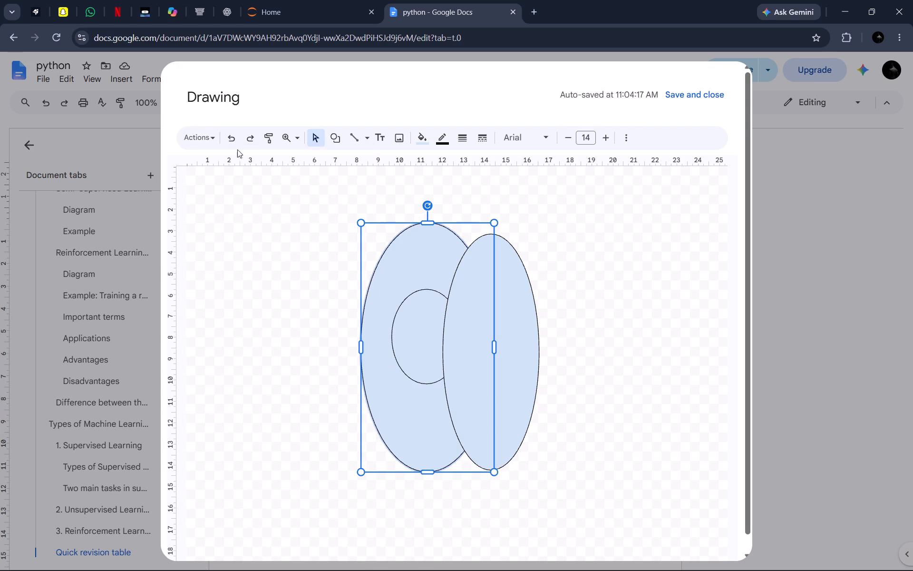
click(206, 134)
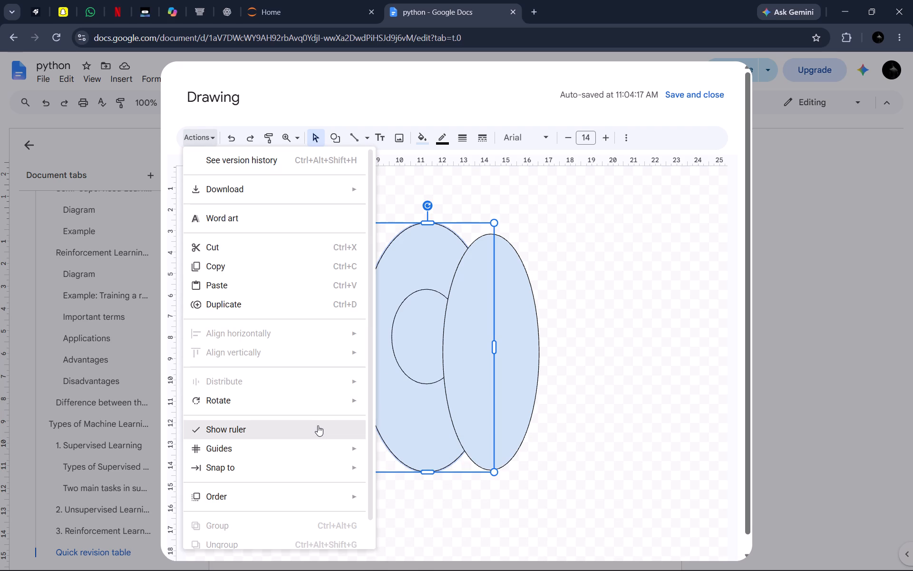
scroll(318, 425, down, 2)
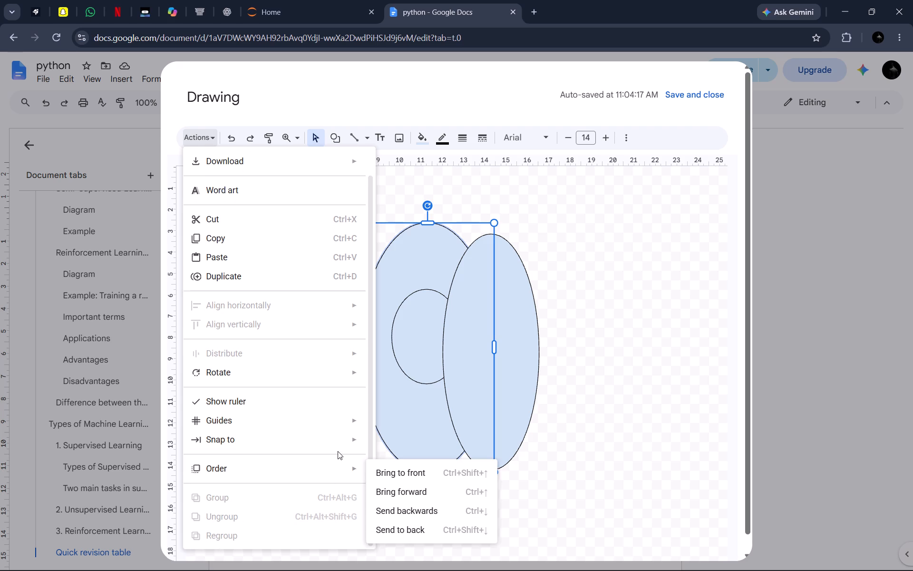
click(398, 512)
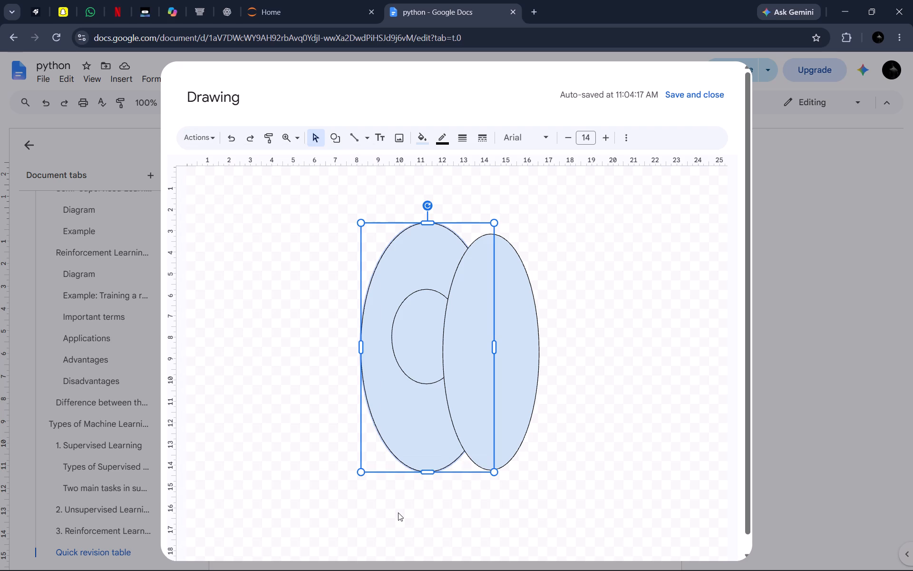
click(391, 418)
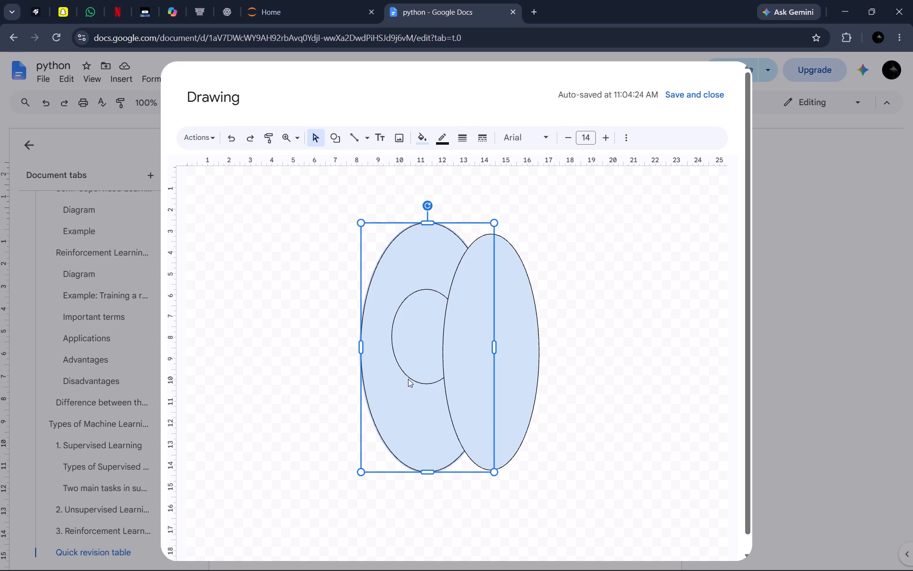
Move the medium oval about 0.7 cm left and 0.5 cm down, level with the large oval's centre.
click(421, 341)
drag(421, 341, 421, 339)
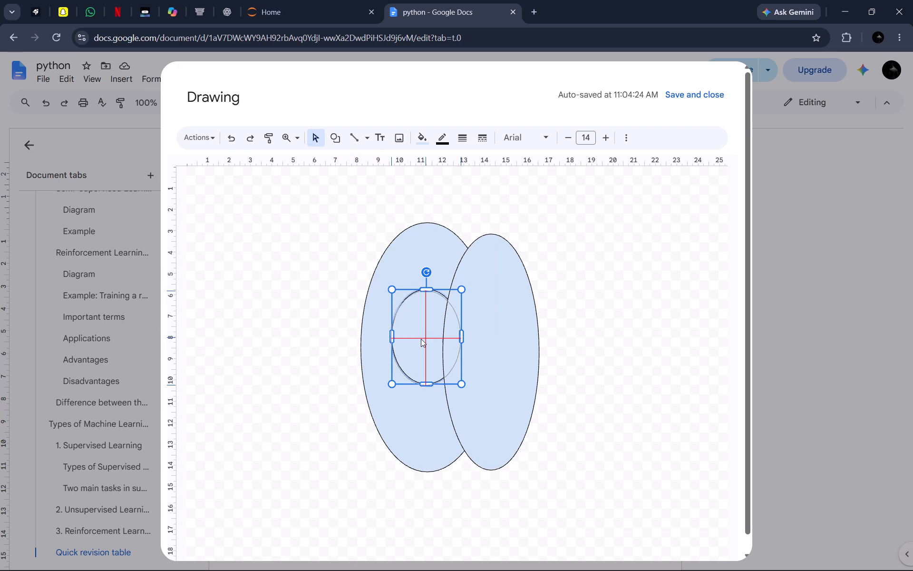
drag(421, 339, 403, 351)
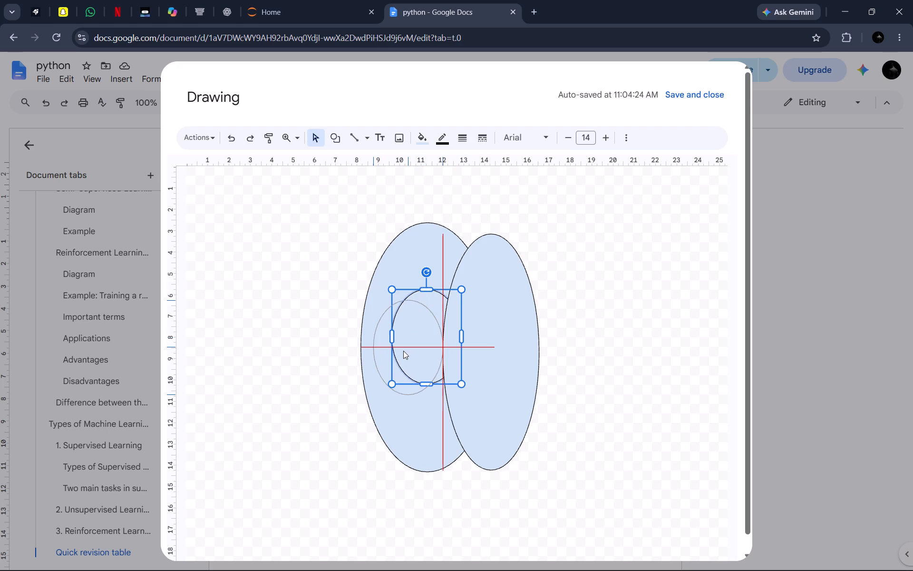
drag(403, 351, 409, 351)
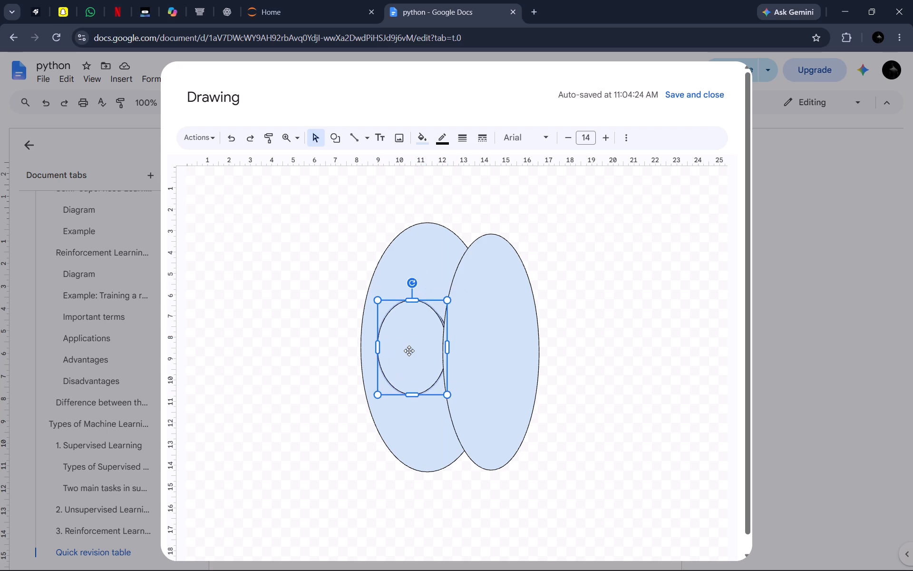
Send the medium oval backwards one level, behind the small oval.
click(207, 135)
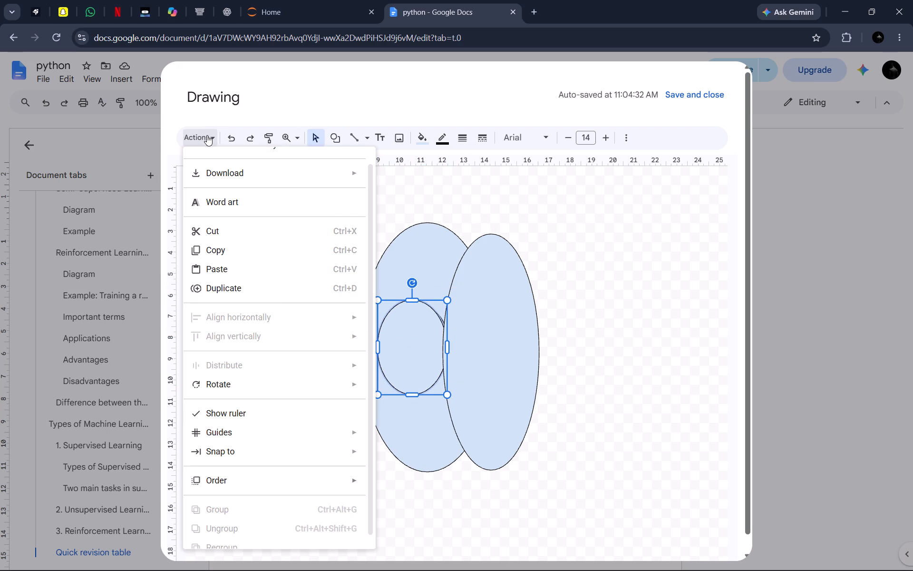
scroll(326, 468, down, 6)
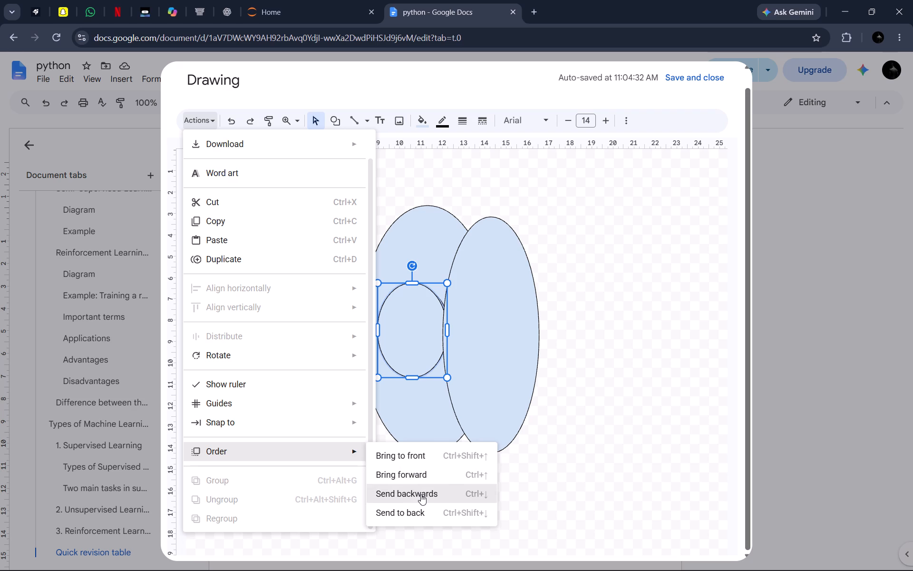
click(421, 494)
Move the small oval so it is centred horizontally and vertically inside the medium oval.
drag(428, 339, 422, 346)
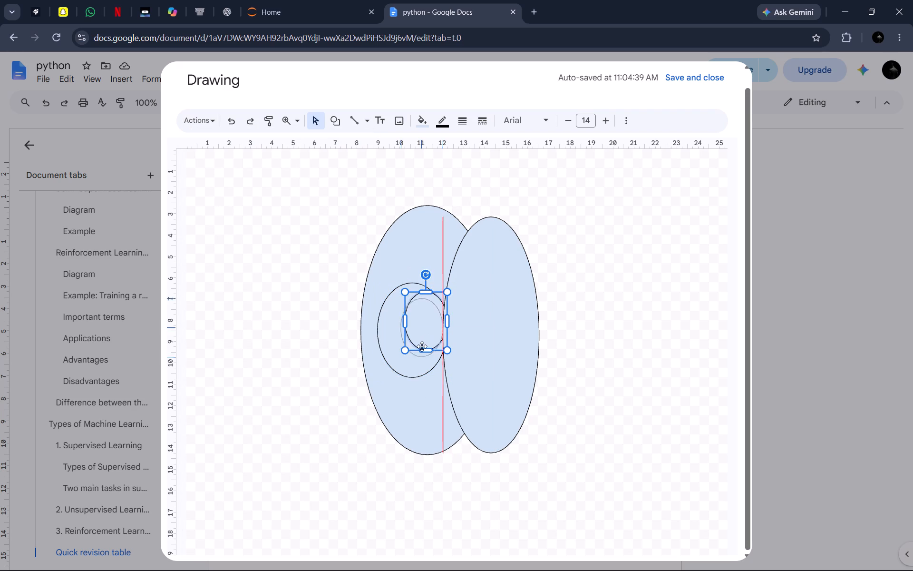
drag(422, 346, 410, 350)
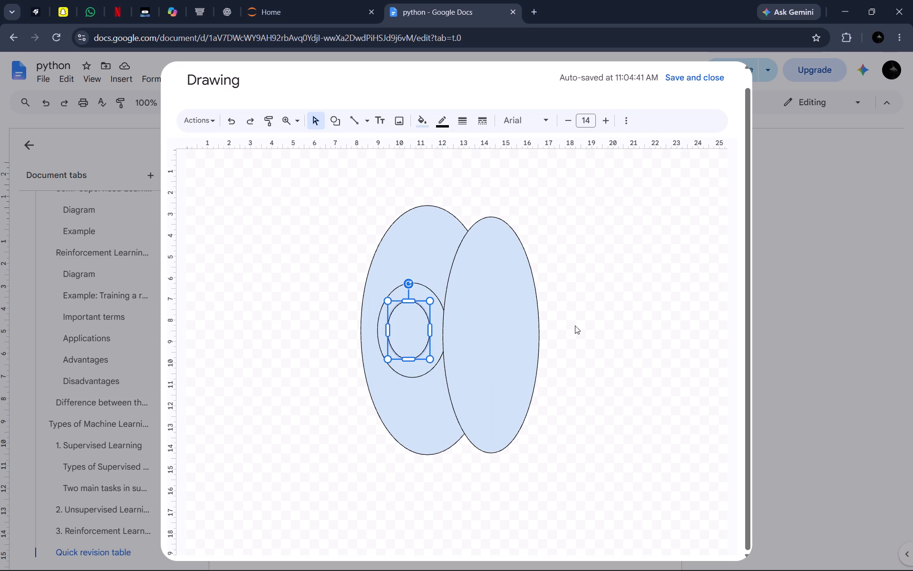
click(575, 325)
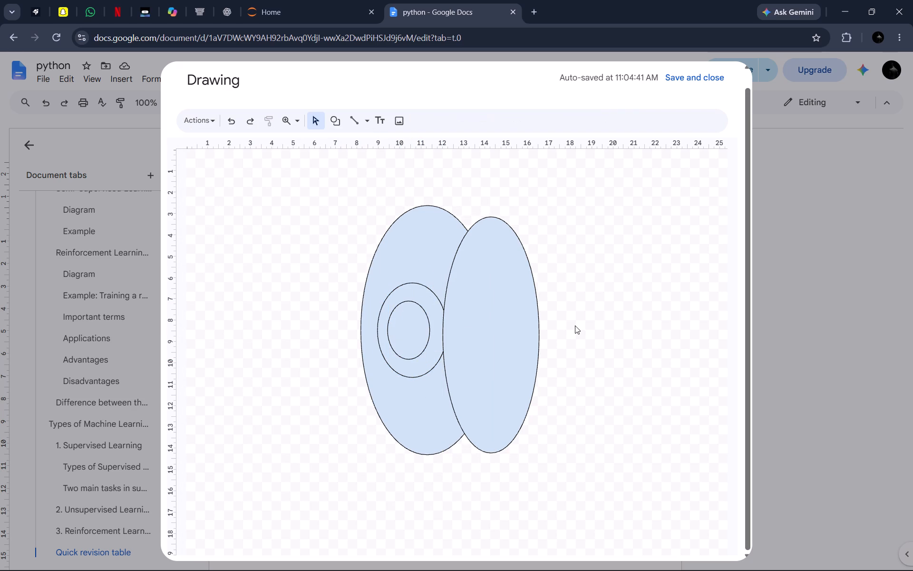
drag(418, 330, 424, 330)
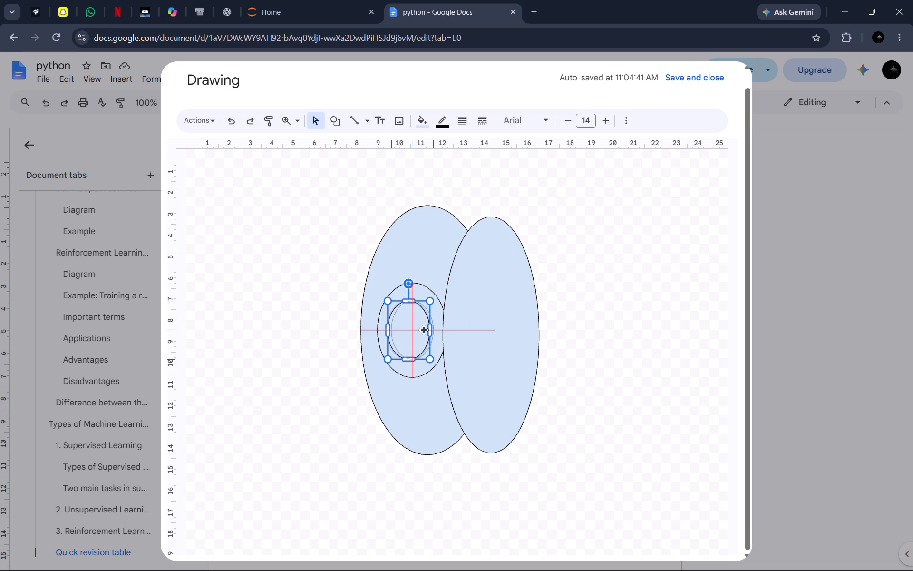
drag(424, 330, 423, 329)
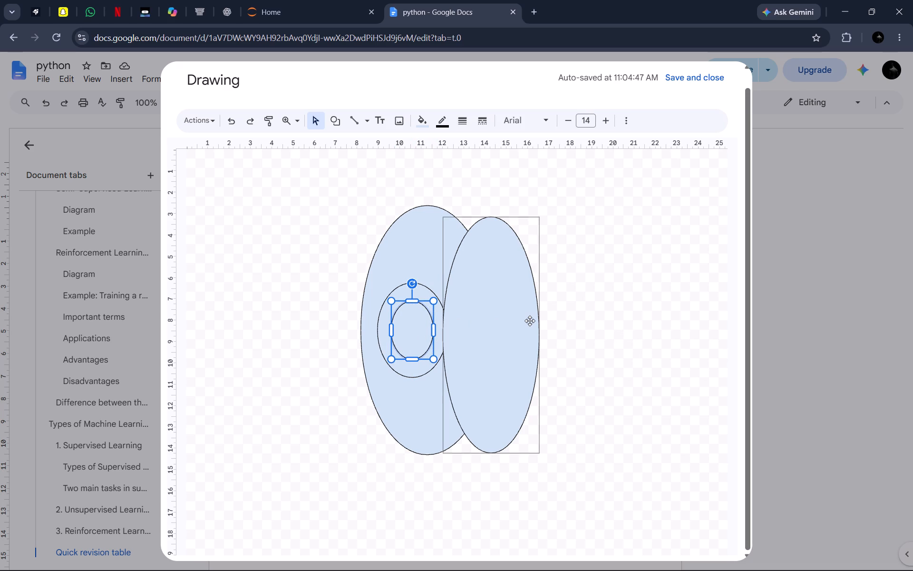
Resize the overlapping fourth oval to about 6 cm wide and 10 cm tall.
click(530, 321)
drag(539, 333, 561, 328)
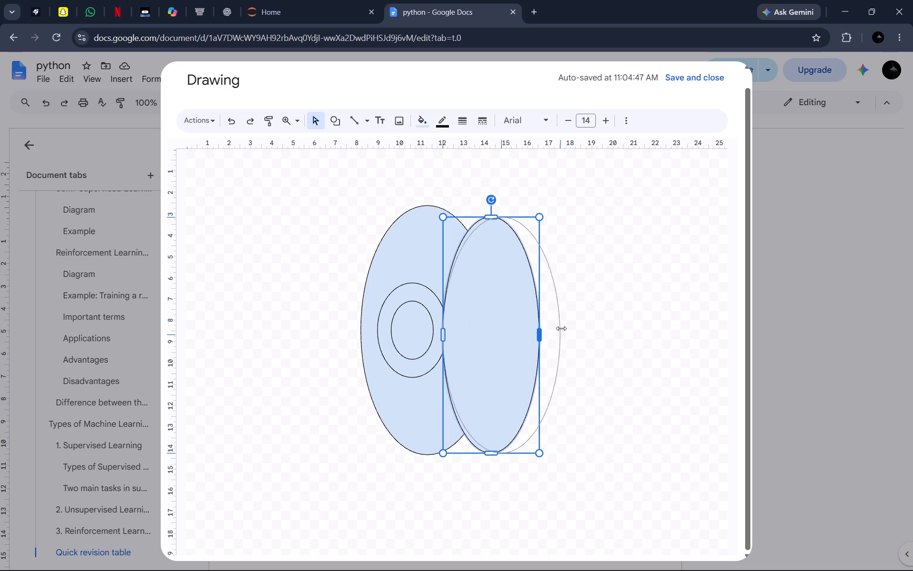
drag(561, 328, 577, 329)
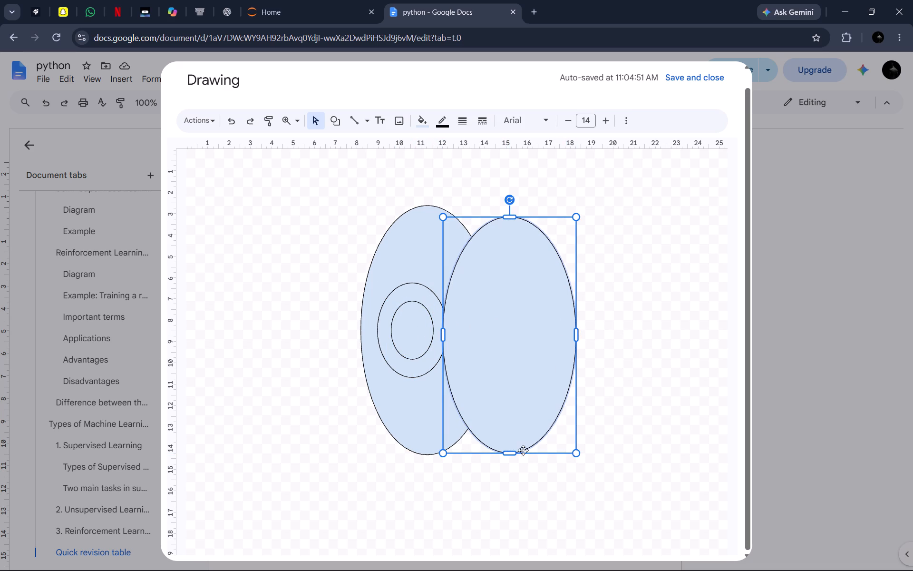
drag(515, 454, 519, 426)
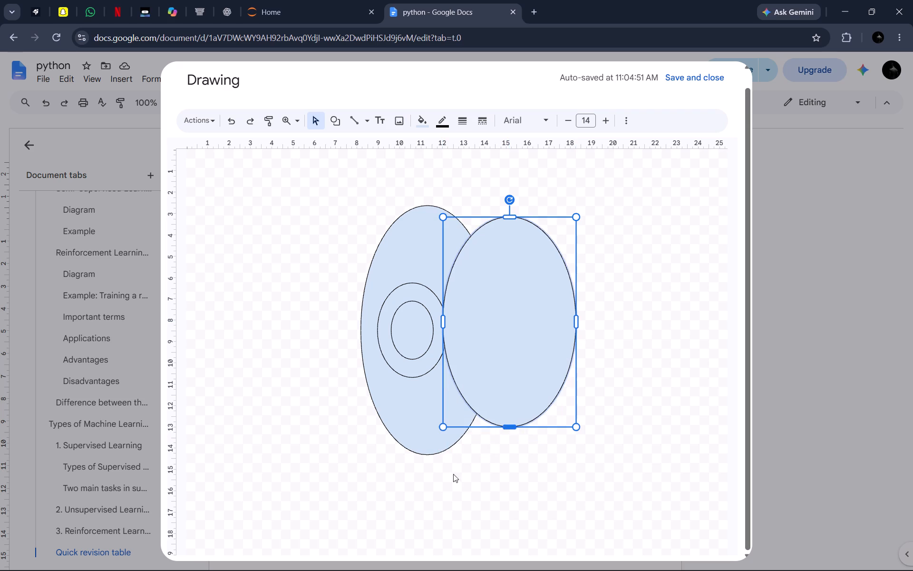
Shorten the large oval from its lower and upper edges to about 9 cm tall.
click(424, 450)
click(430, 456)
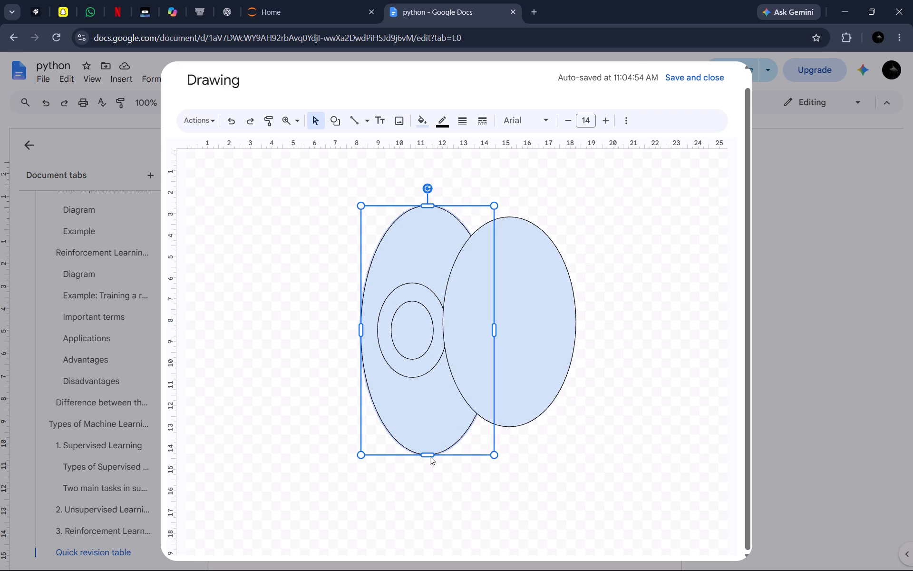
drag(427, 457, 429, 427)
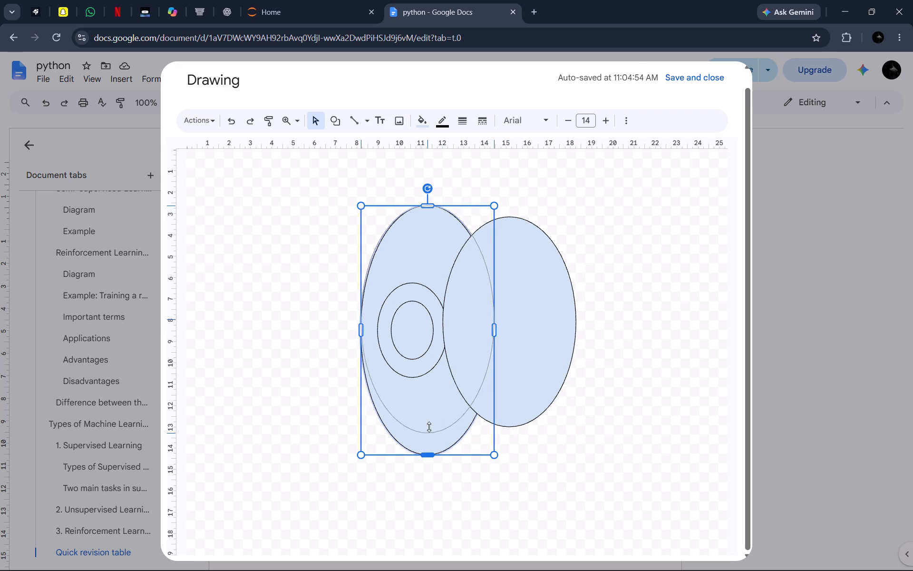
drag(429, 427, 430, 432)
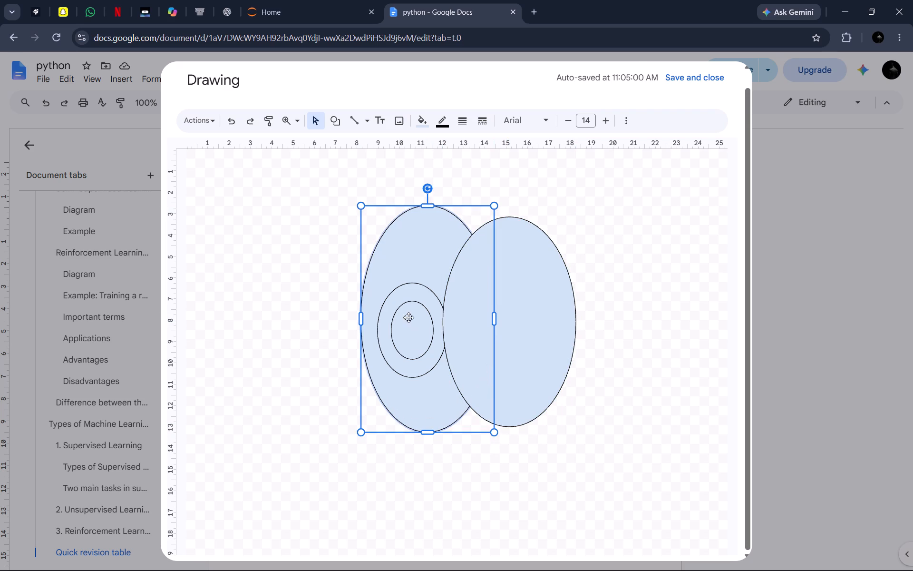
drag(430, 207, 430, 208)
drag(430, 208, 428, 236)
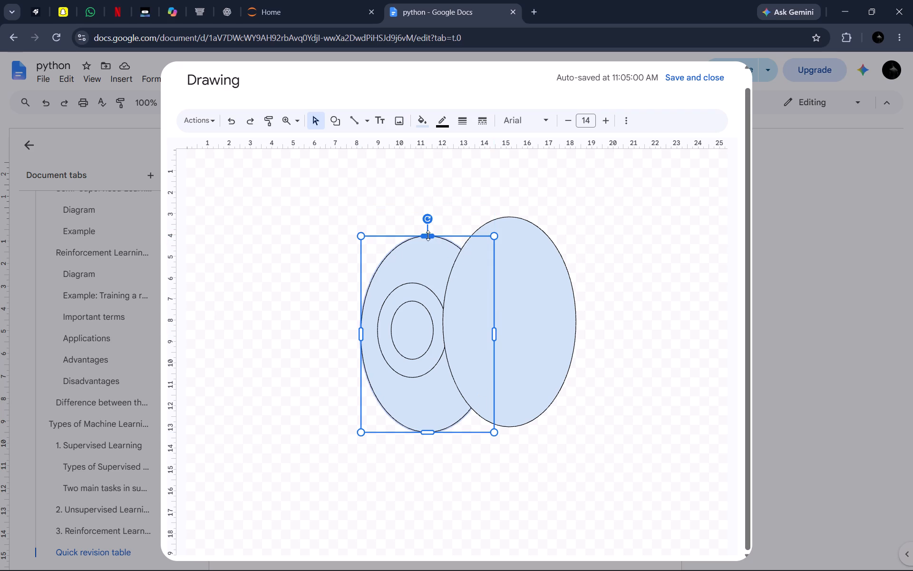
Lower the overlapping fourth oval's upper edge, making it about 8.7 cm tall.
click(527, 230)
click(515, 221)
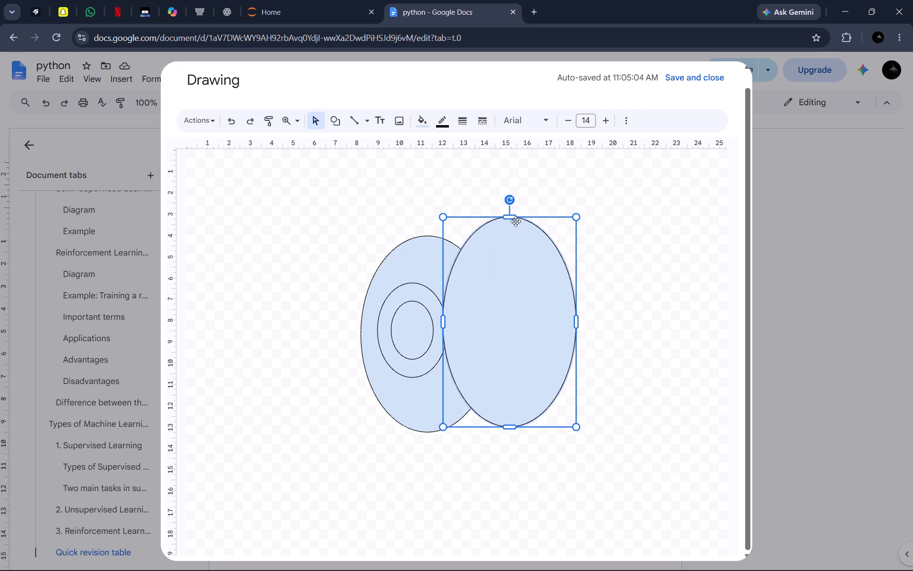
drag(509, 219, 512, 245)
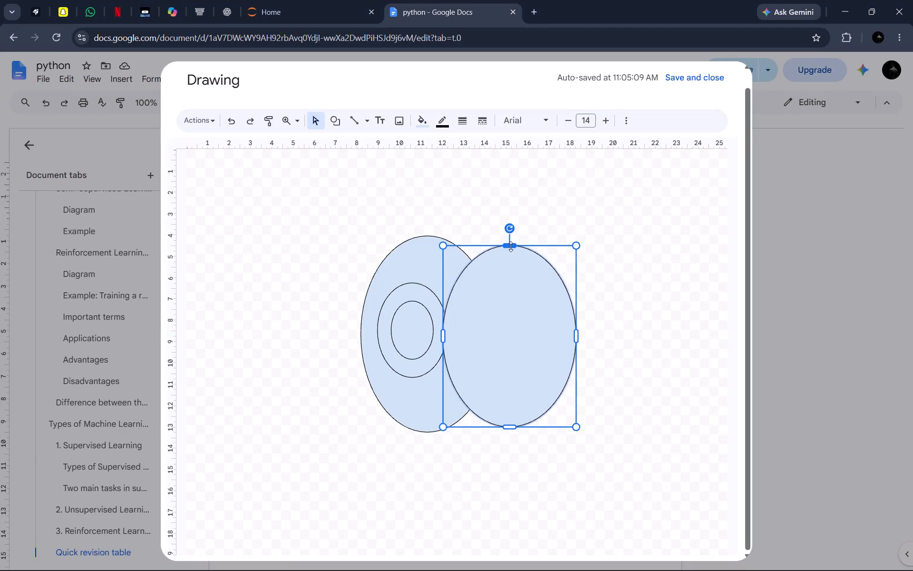
drag(511, 246, 510, 240)
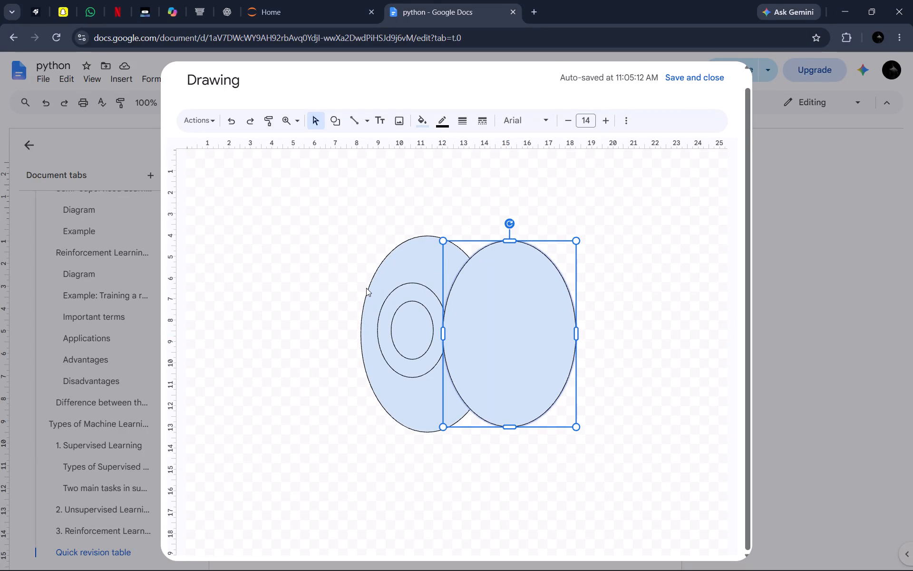
Centre the small oval within the large oval, and move the medium oval around it, vertically centred in the large oval.
drag(423, 323, 426, 328)
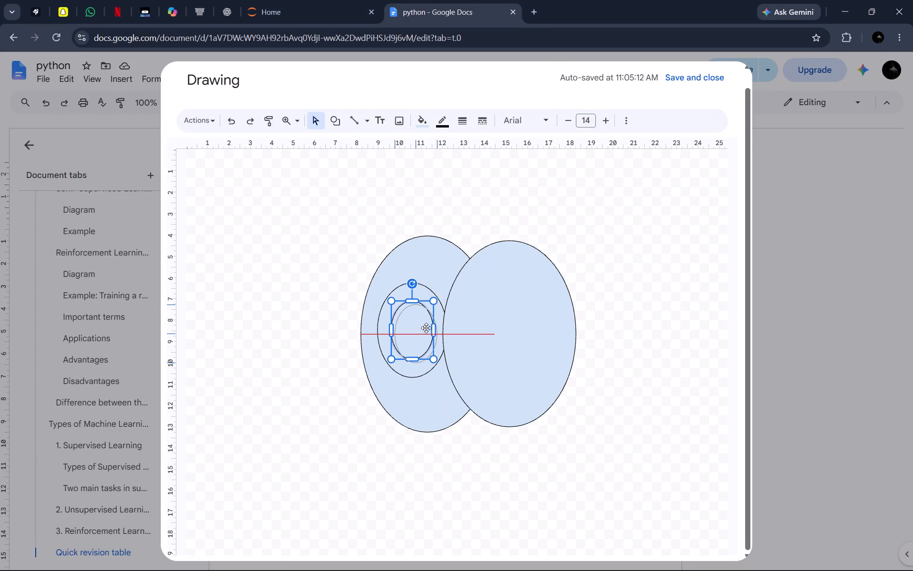
drag(426, 328, 426, 328)
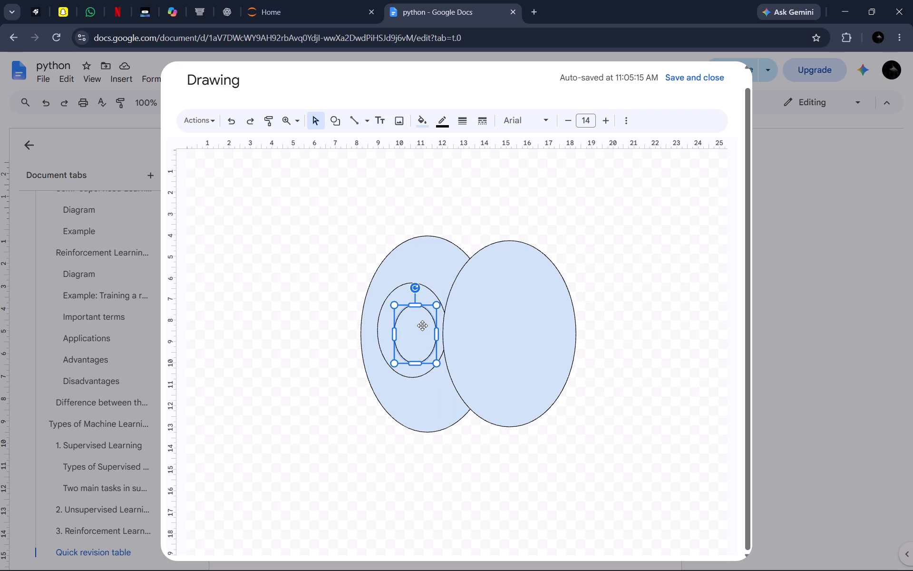
drag(420, 326, 434, 327)
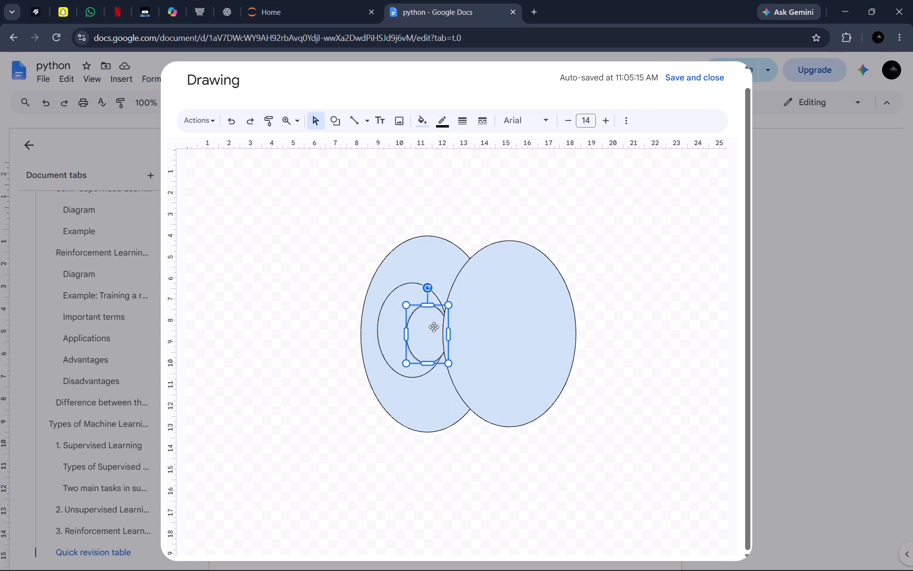
drag(403, 296, 416, 298)
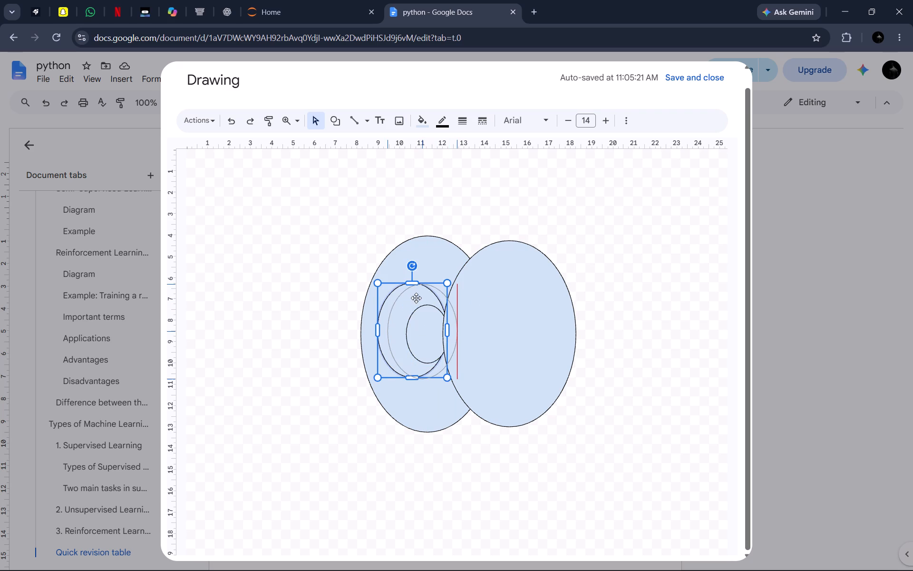
drag(416, 298, 416, 298)
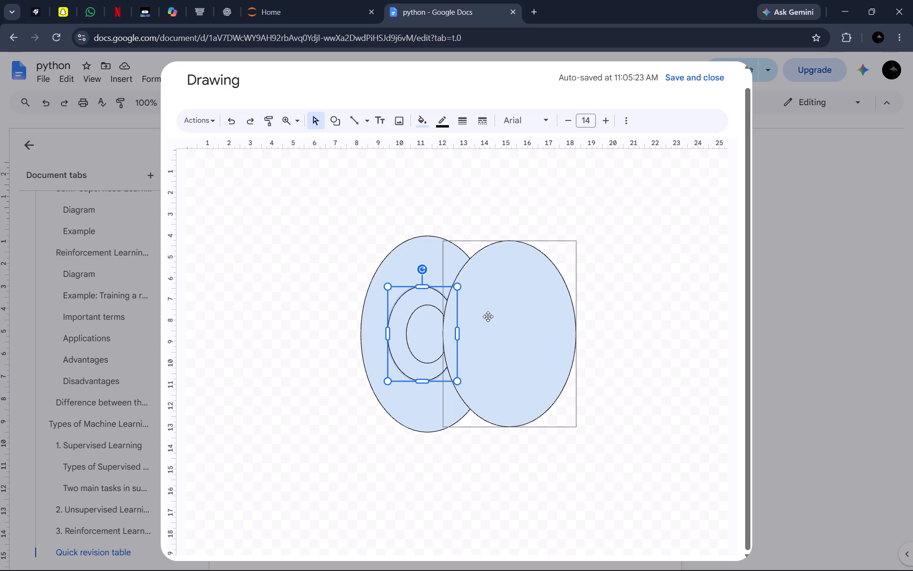
Move the overlapping fourth oval about 0.5 cm further over the large oval.
drag(488, 316, 477, 316)
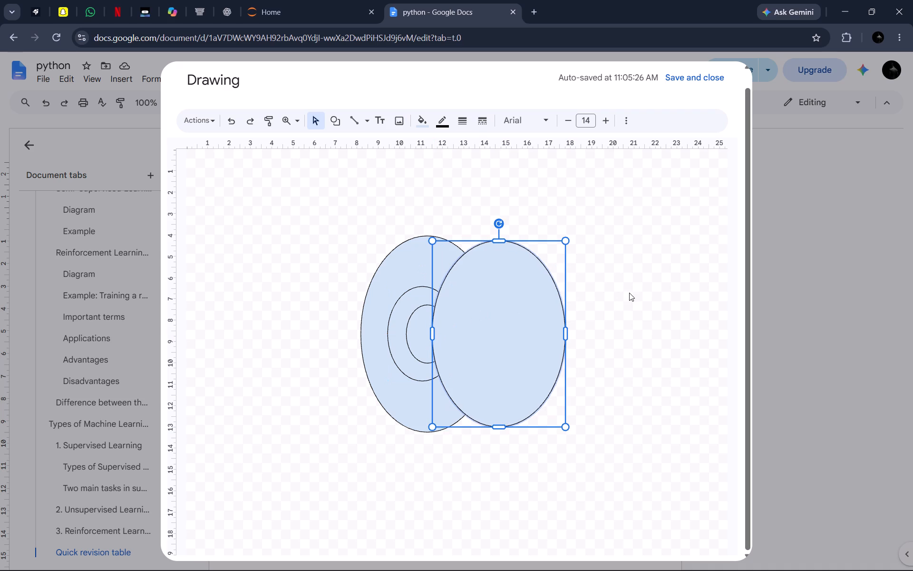
click(629, 293)
scroll(359, 186, down, 1)
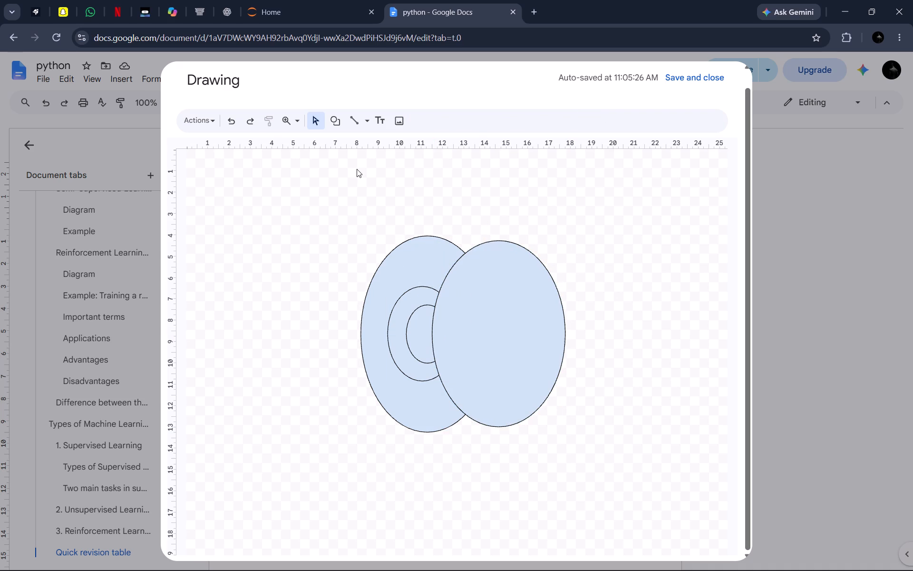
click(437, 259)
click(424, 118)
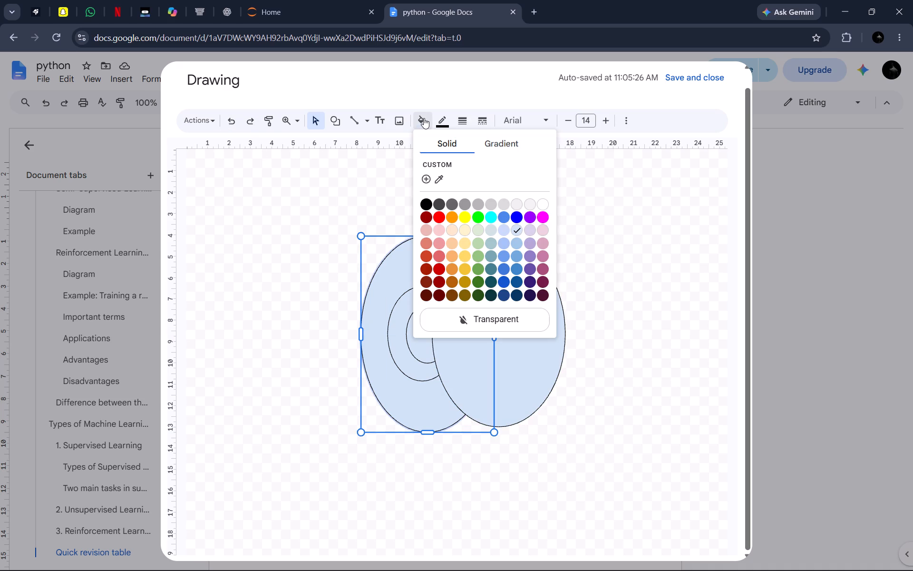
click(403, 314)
Make the fill of the overlapping fourth oval transparent.
click(535, 310)
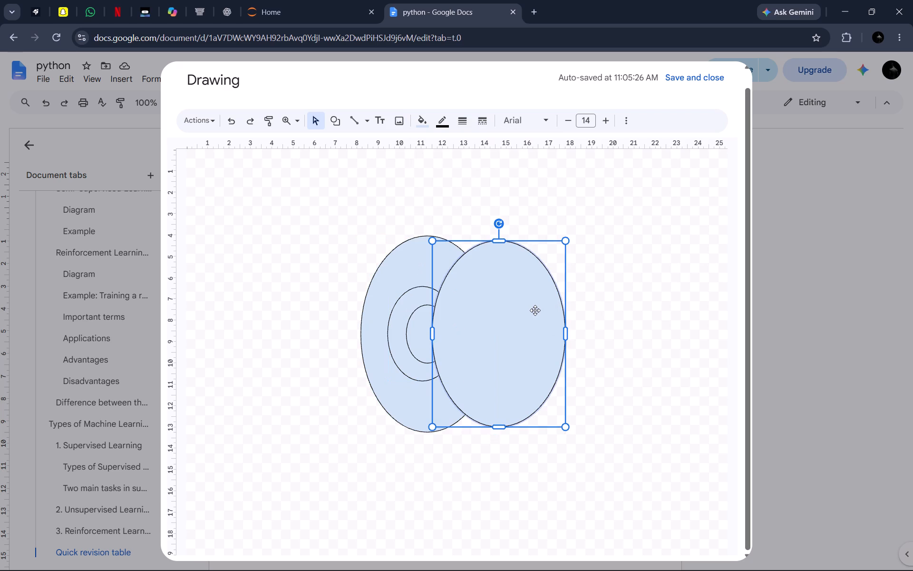
click(428, 122)
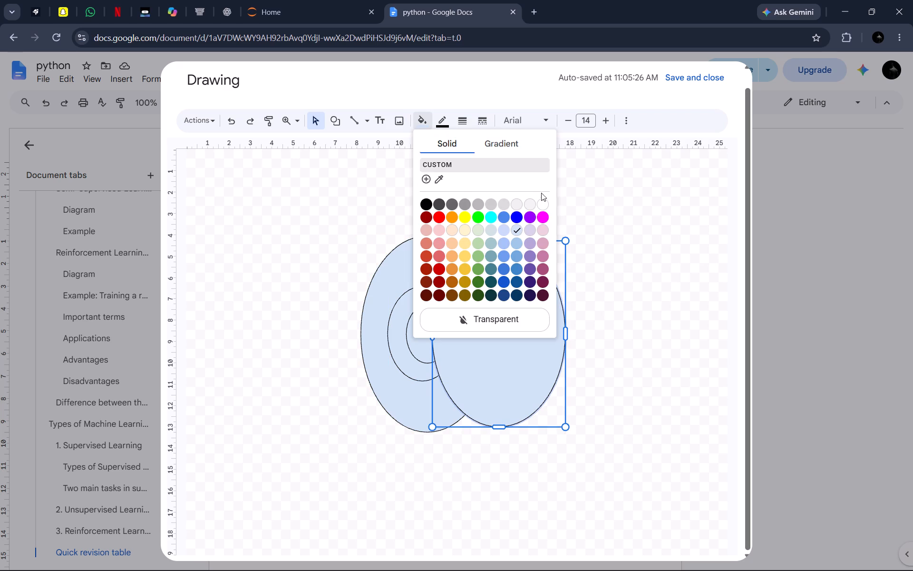
click(494, 318)
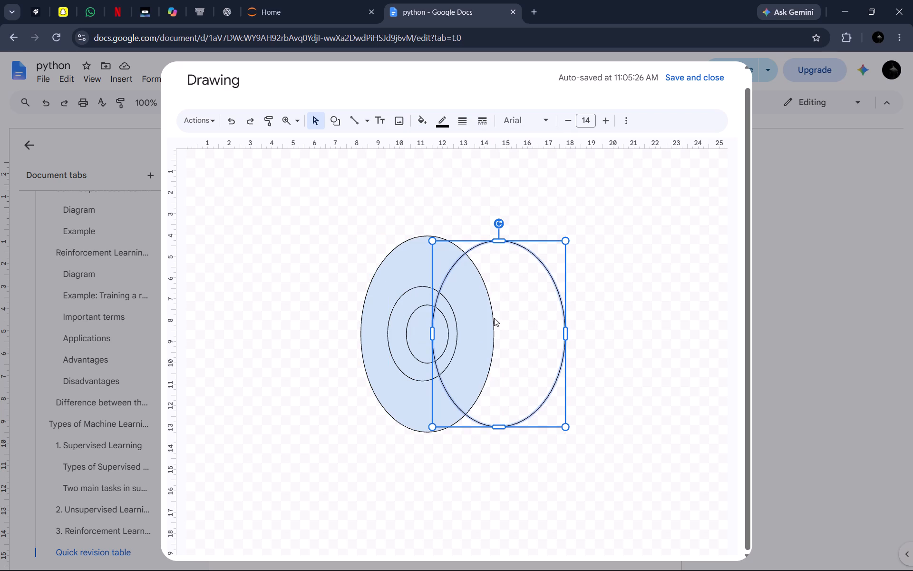
click(616, 248)
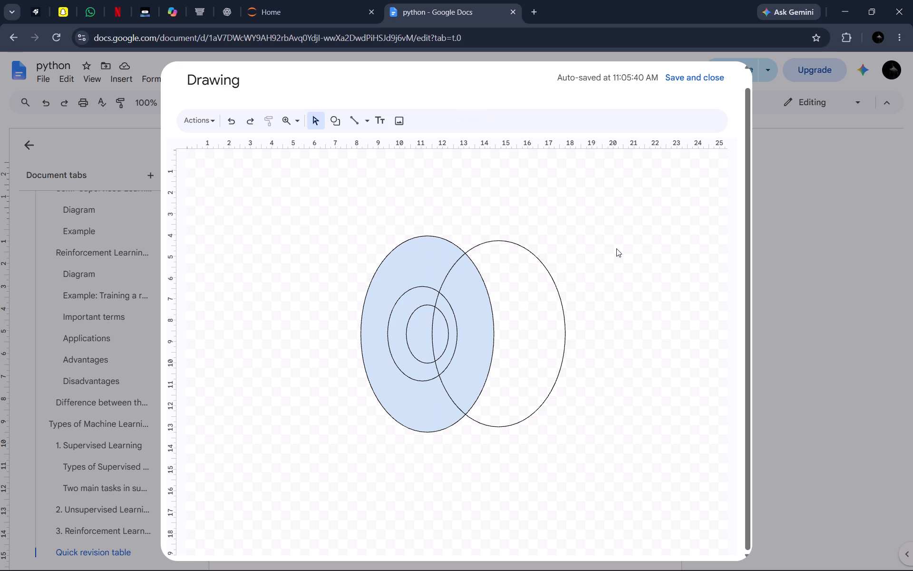
Add a text label "ai" in the upper part of the large oval, above the medium oval.
click(382, 118)
scroll(398, 189, up, 1)
click(413, 256)
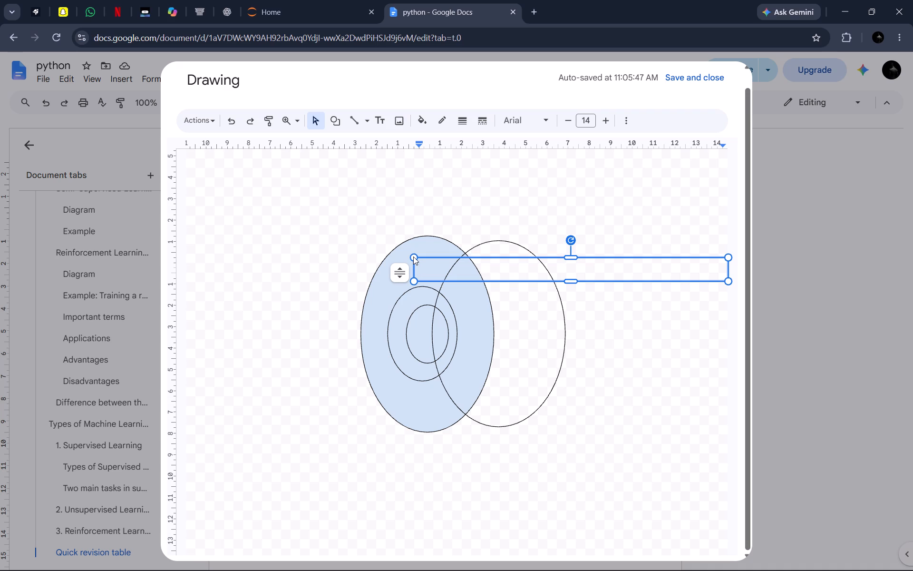
key(a)
key(i)
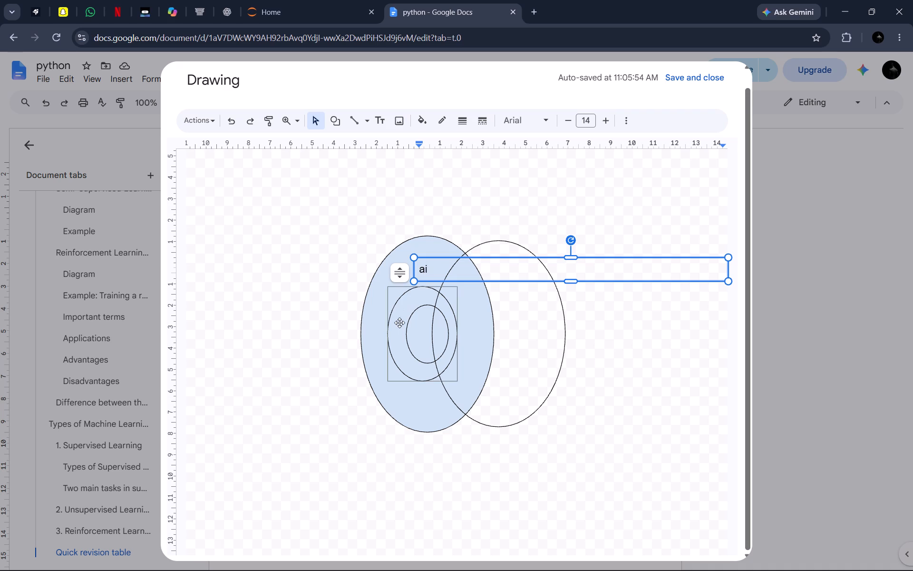
Add a text label "ml" in the upper part of the medium oval.
click(415, 306)
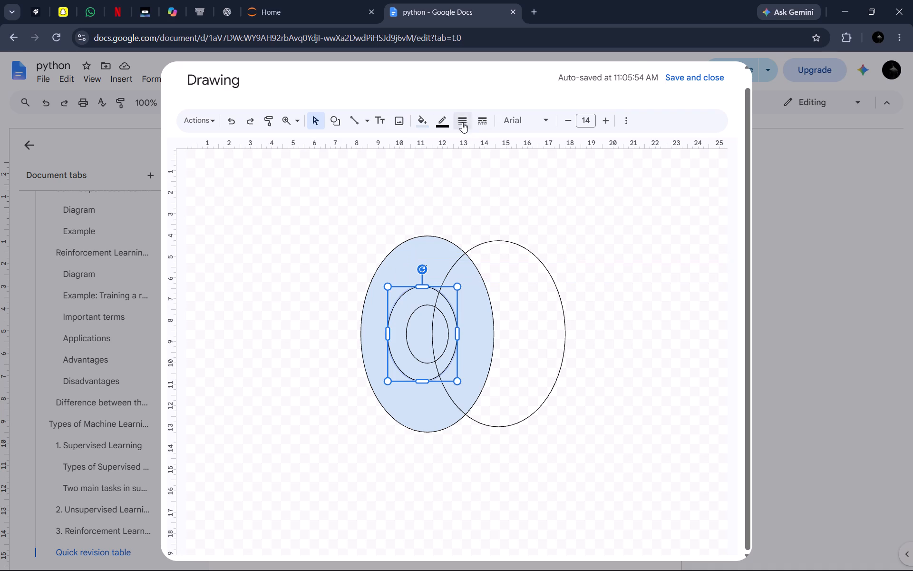
click(381, 121)
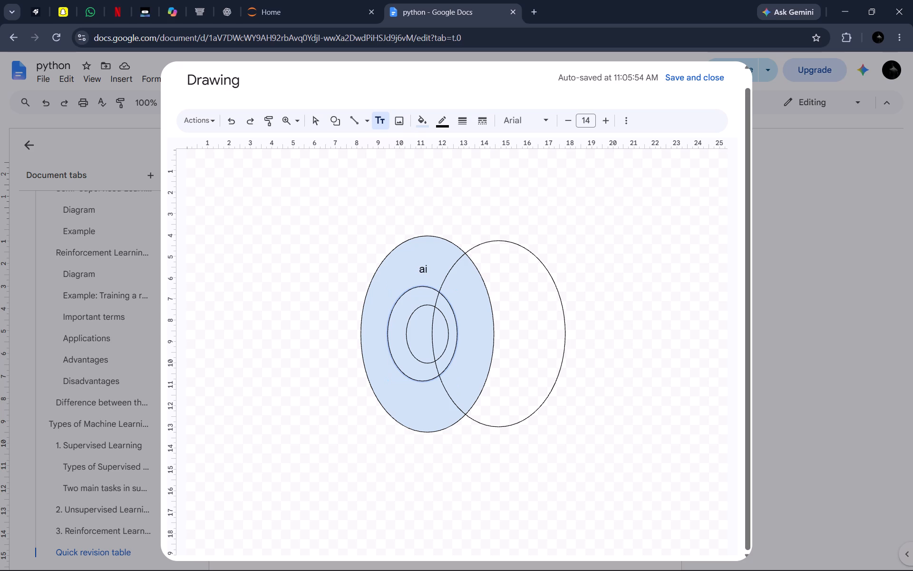
click(418, 295)
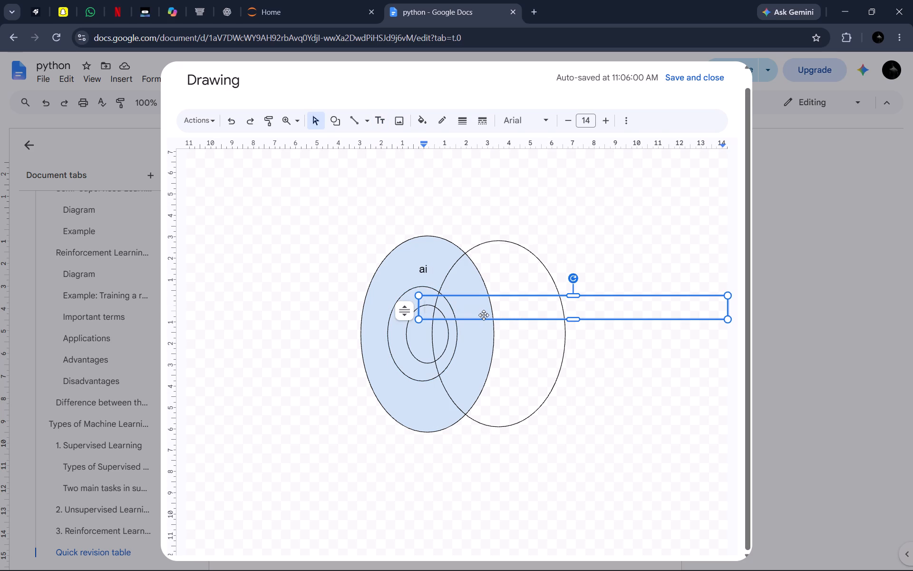
key(m)
key(l)
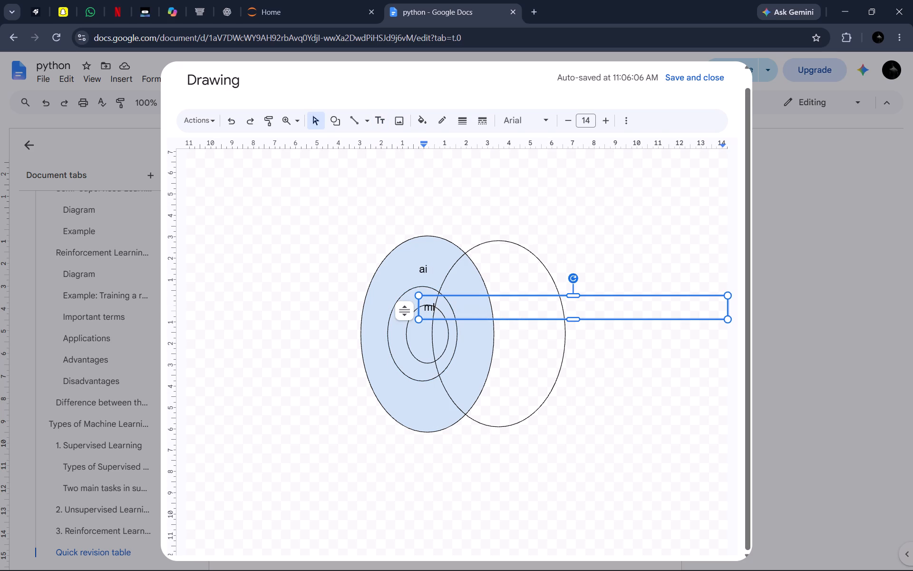
click(709, 453)
Lower the small oval by about 0.4 cm and centre it horizontally within the medium oval.
drag(427, 335, 424, 344)
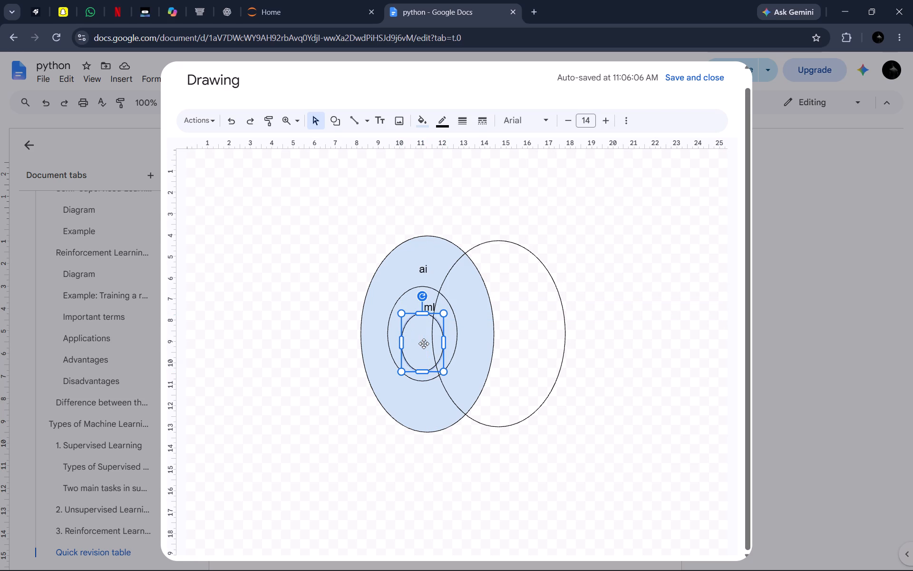
Add a text label "dl" inside the small oval.
click(420, 335)
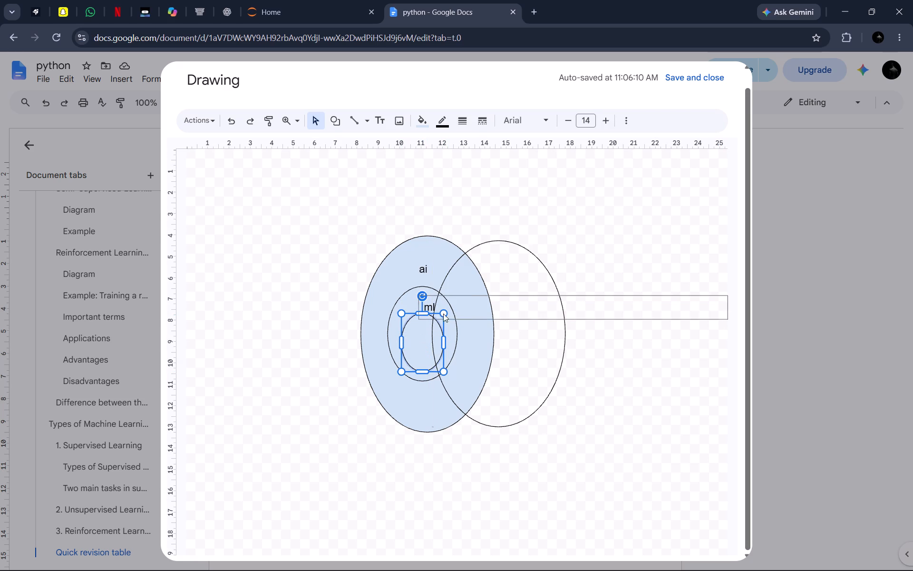
click(381, 119)
click(418, 326)
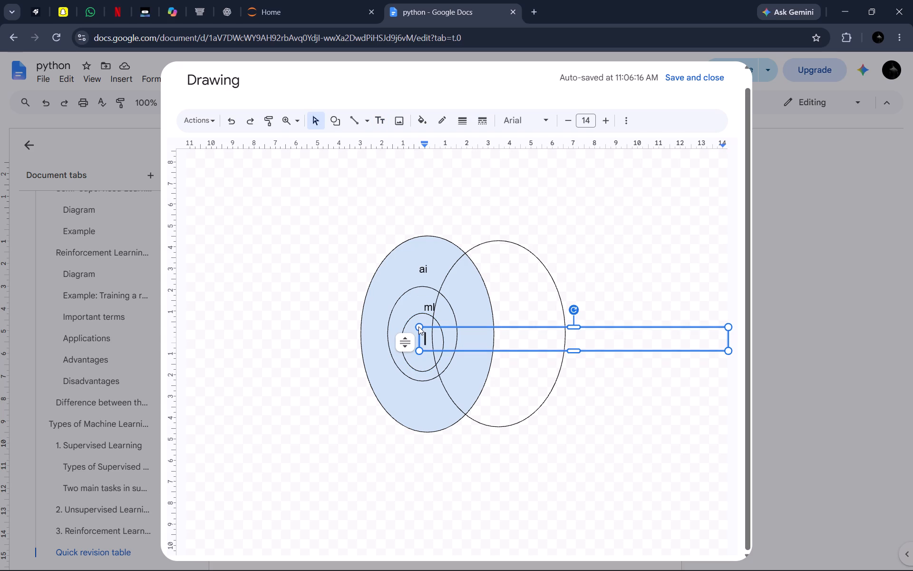
text(dl)
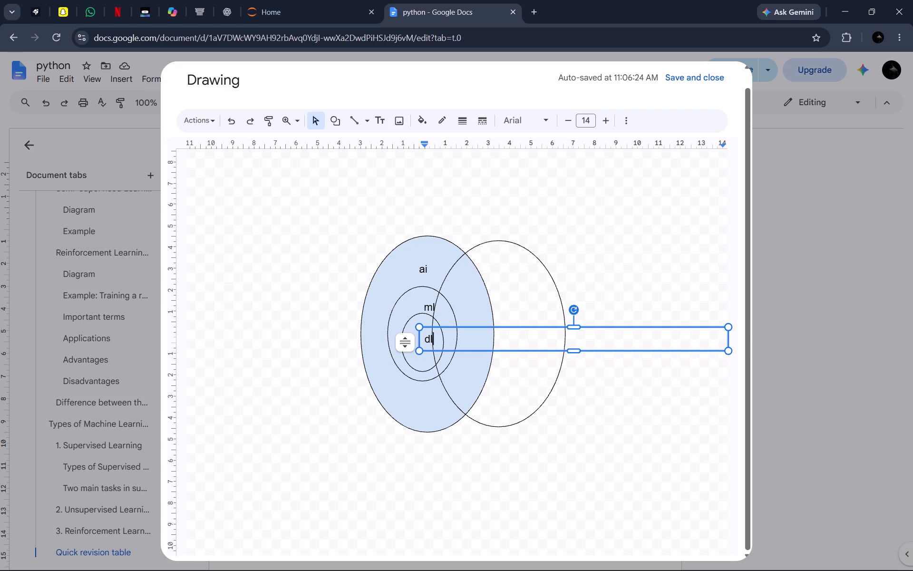
click(608, 260)
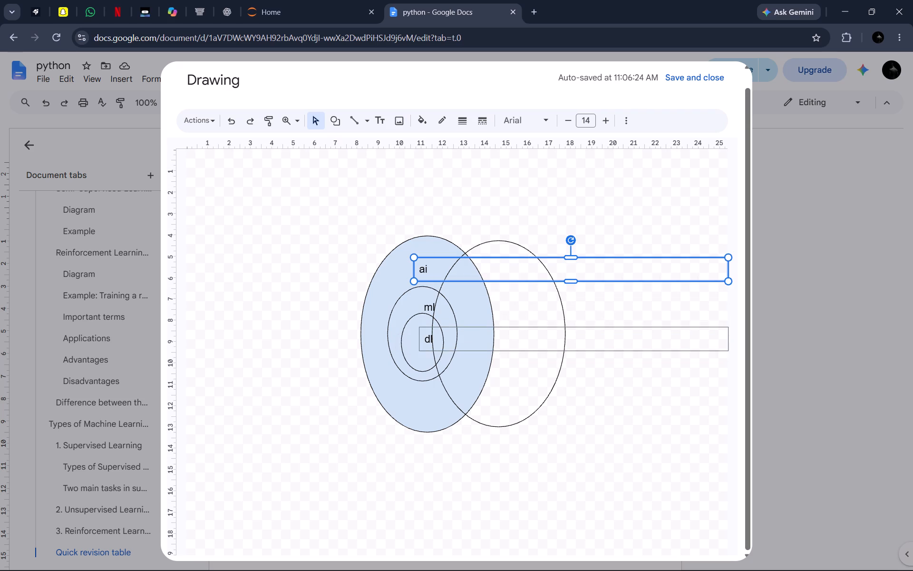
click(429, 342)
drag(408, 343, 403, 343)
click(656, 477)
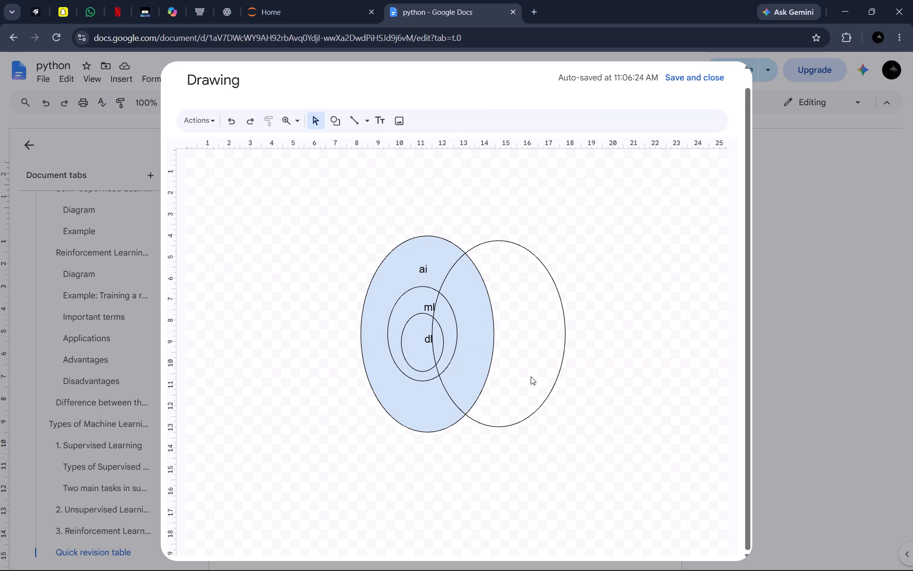
Move the transparent fourth oval about 0.2 cm away from the large oval, keeping its vertical position.
drag(531, 376, 537, 375)
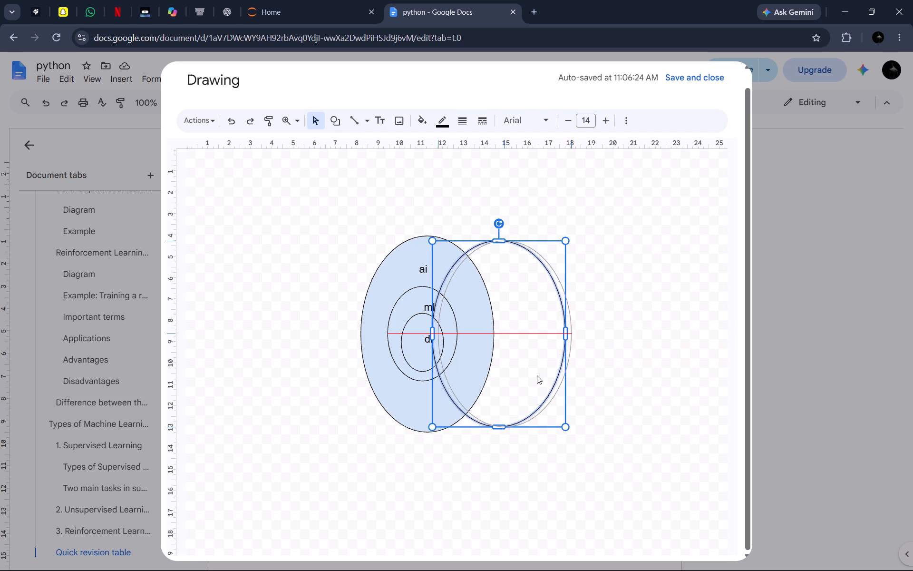
drag(537, 375, 535, 375)
click(708, 358)
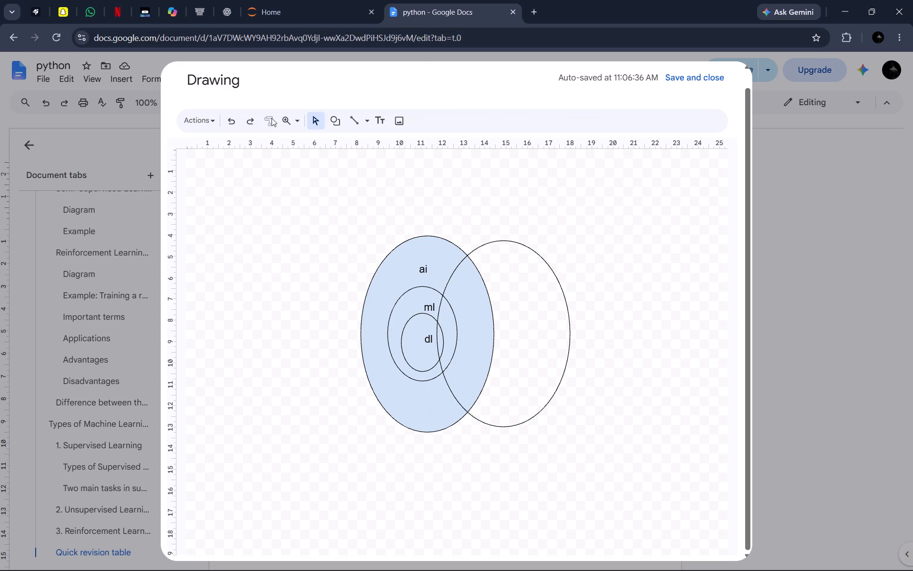
Add a text label "Ds" in the upper part of the transparent fourth oval.
click(374, 124)
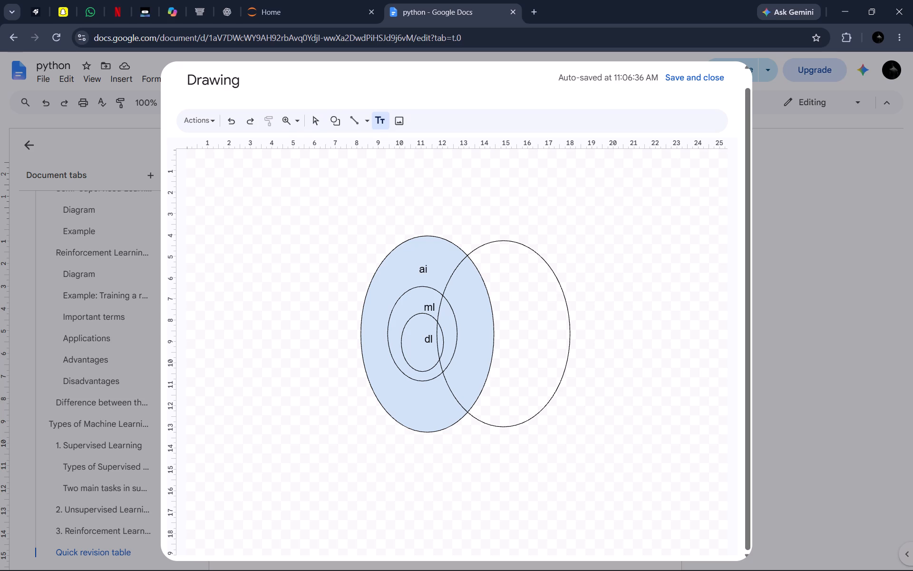
click(502, 271)
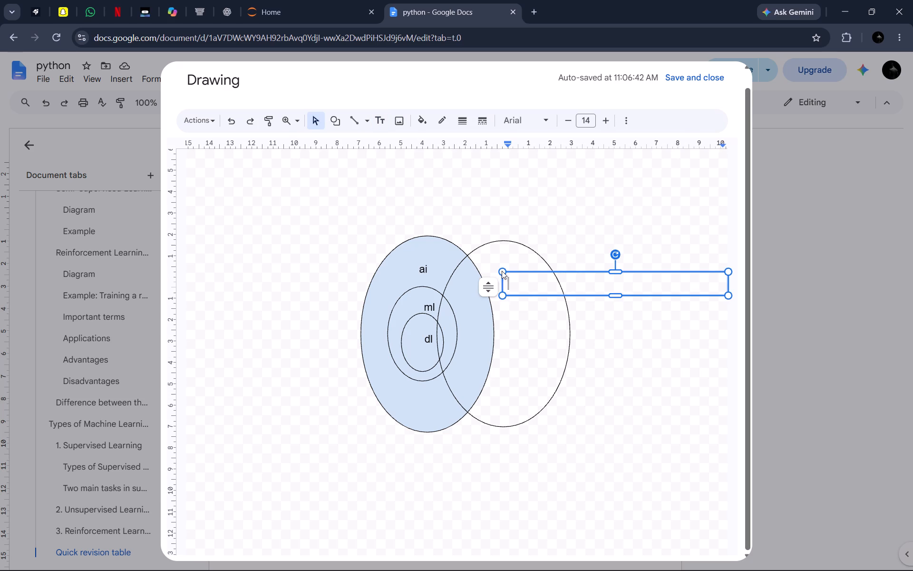
text(ds)
key(Return)
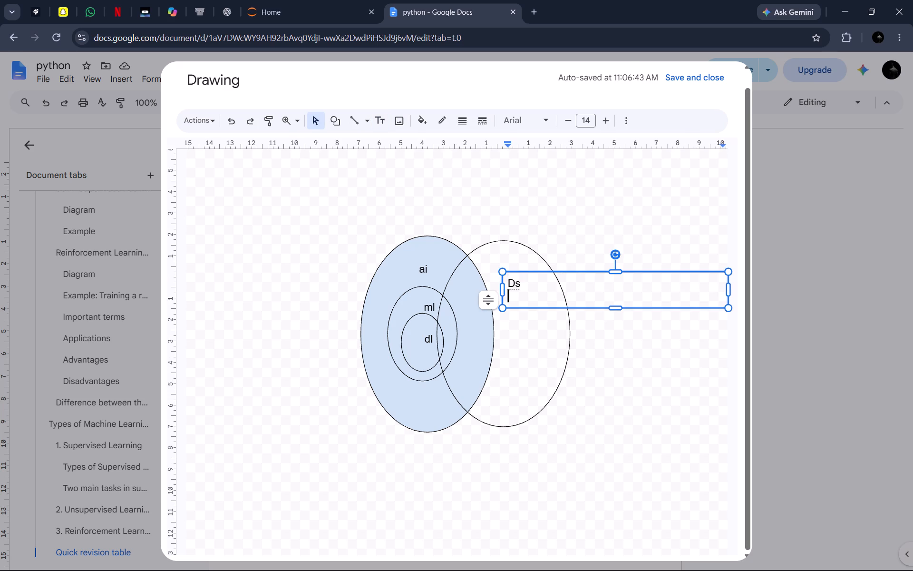
click(563, 179)
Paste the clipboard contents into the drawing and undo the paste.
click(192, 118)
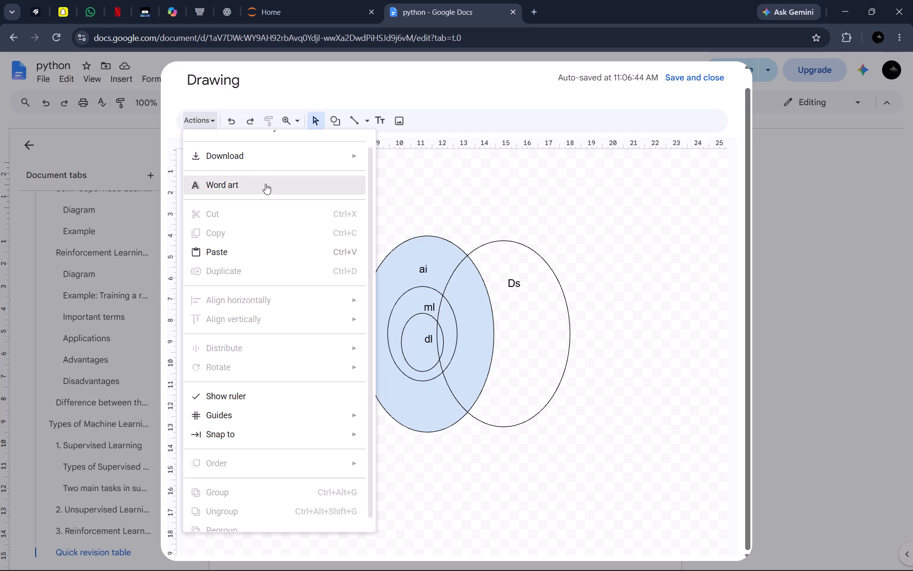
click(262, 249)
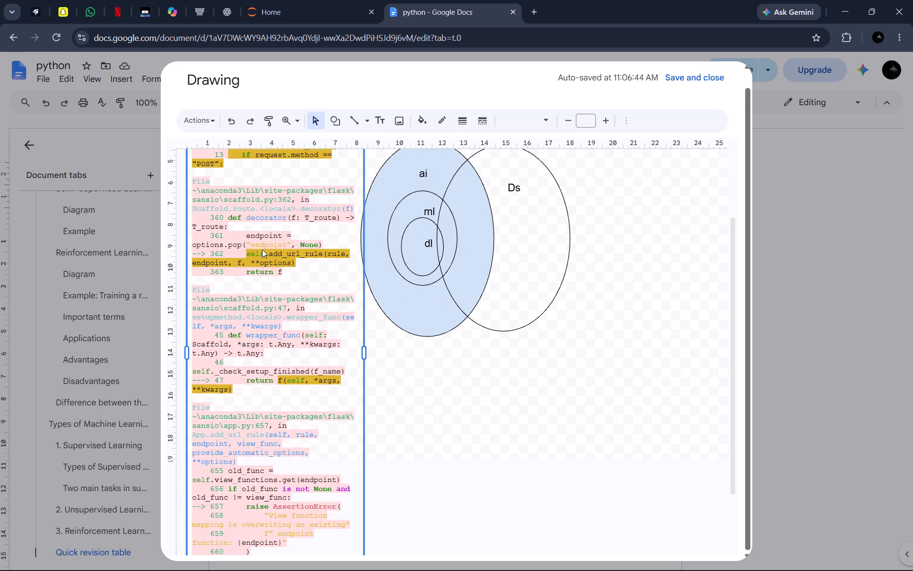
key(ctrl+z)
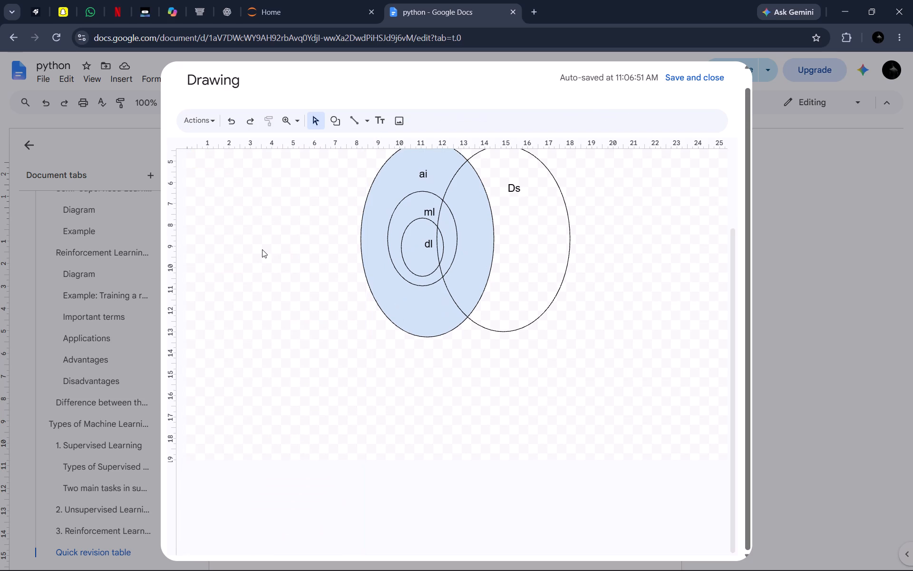
Download the drawing as a JPEG image.
click(201, 114)
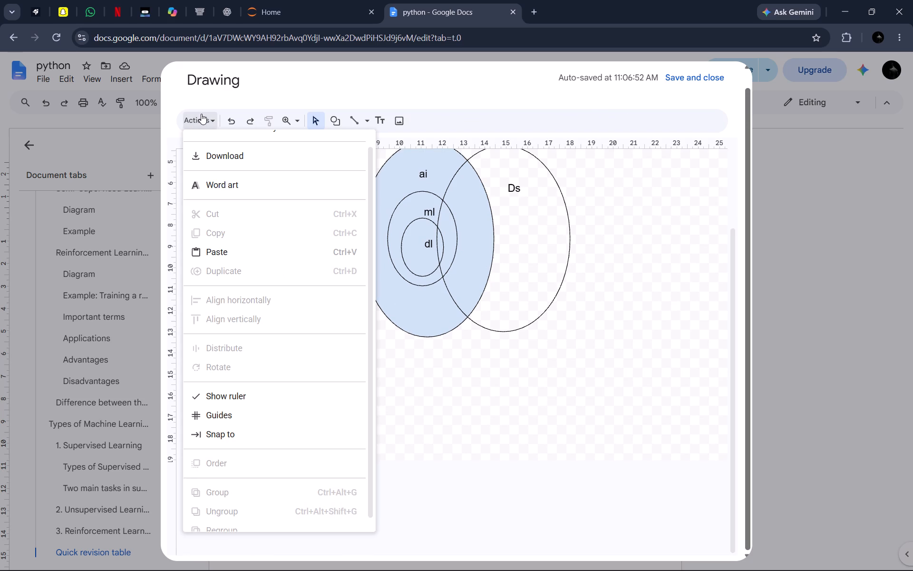
scroll(263, 419, up, 1)
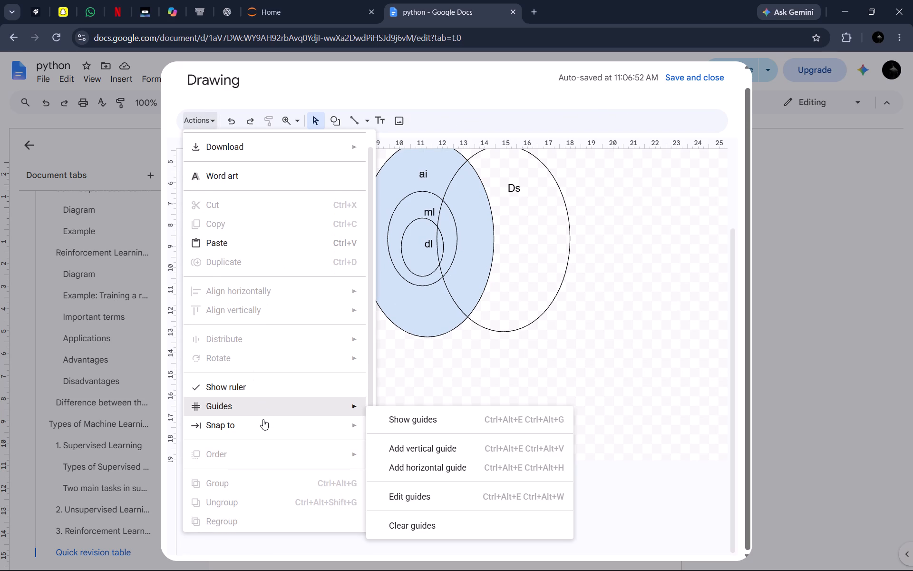
scroll(263, 419, up, 1)
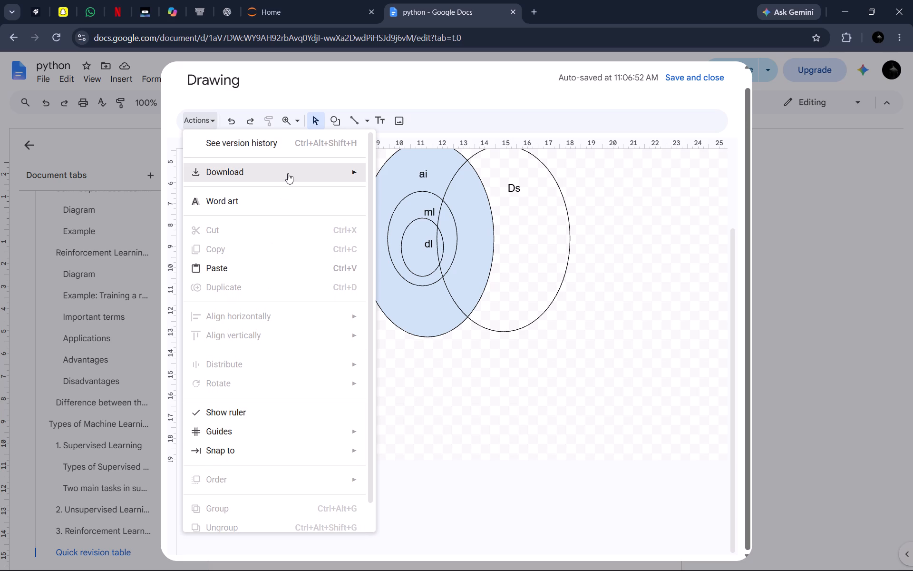
click(290, 172)
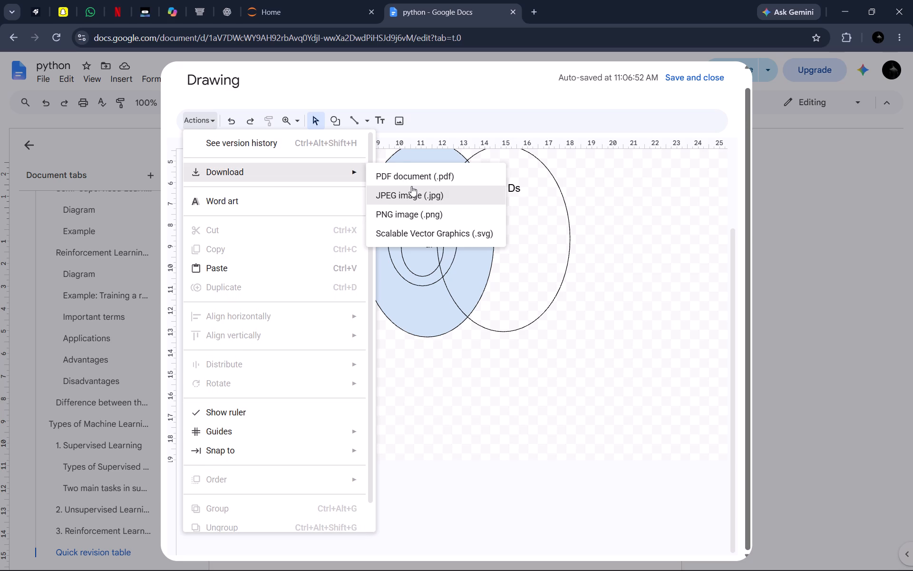
click(418, 198)
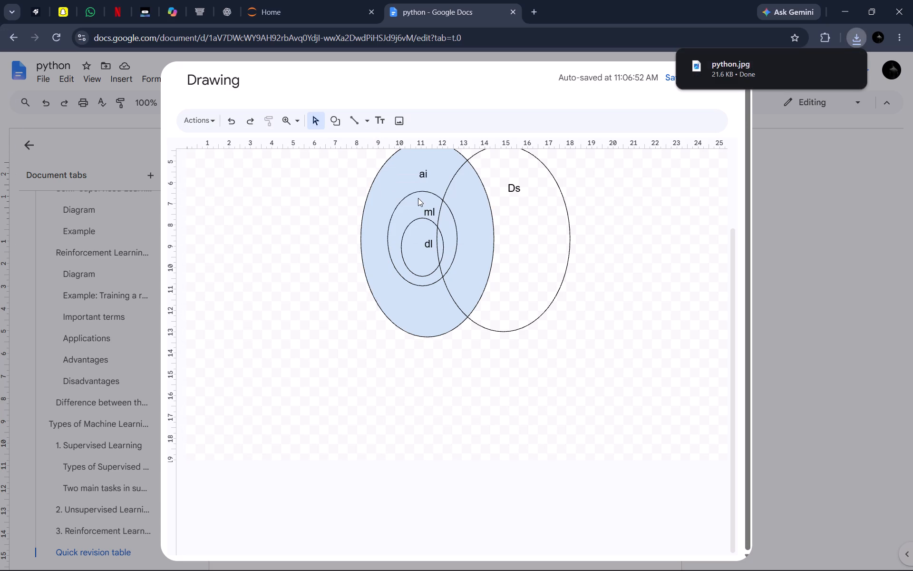
Copy the downloaded python.jpg file in the Downloads folder and close the folder window.
click(824, 69)
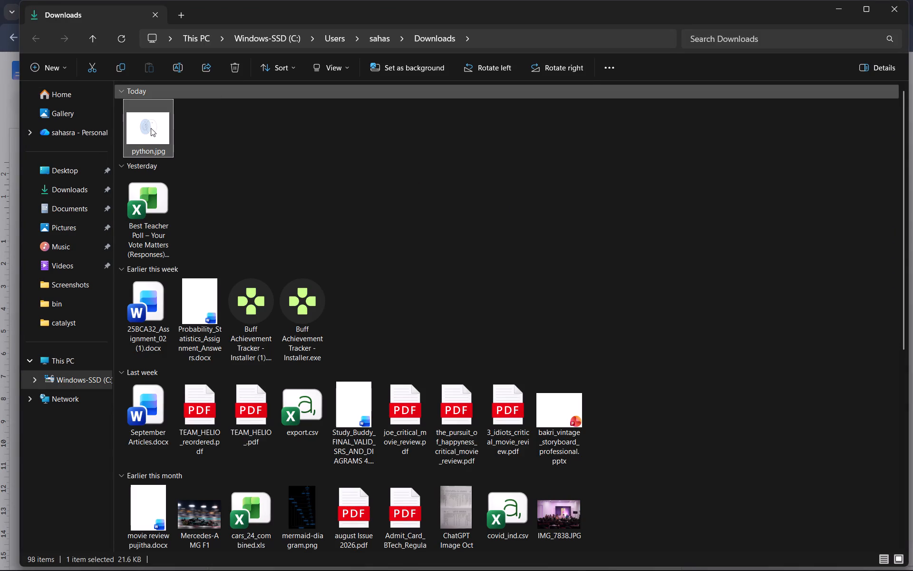
right_click(151, 128)
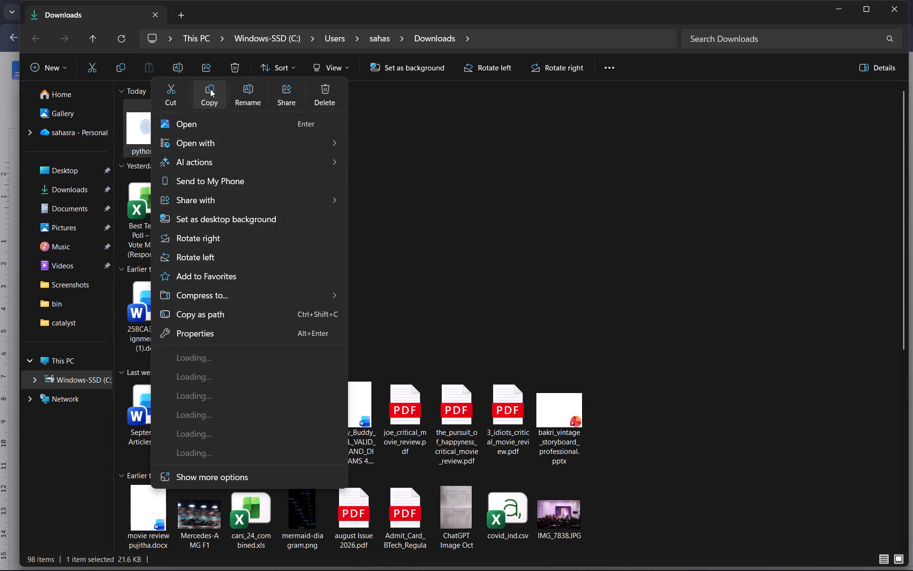
click(210, 89)
click(882, 10)
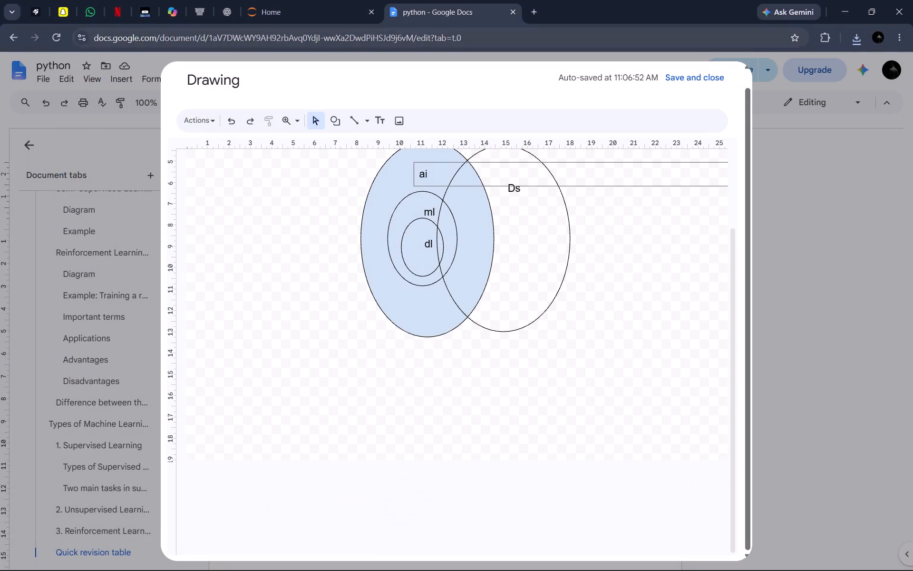
Save and close the drawing so the oval diagram is placed in the document.
click(708, 77)
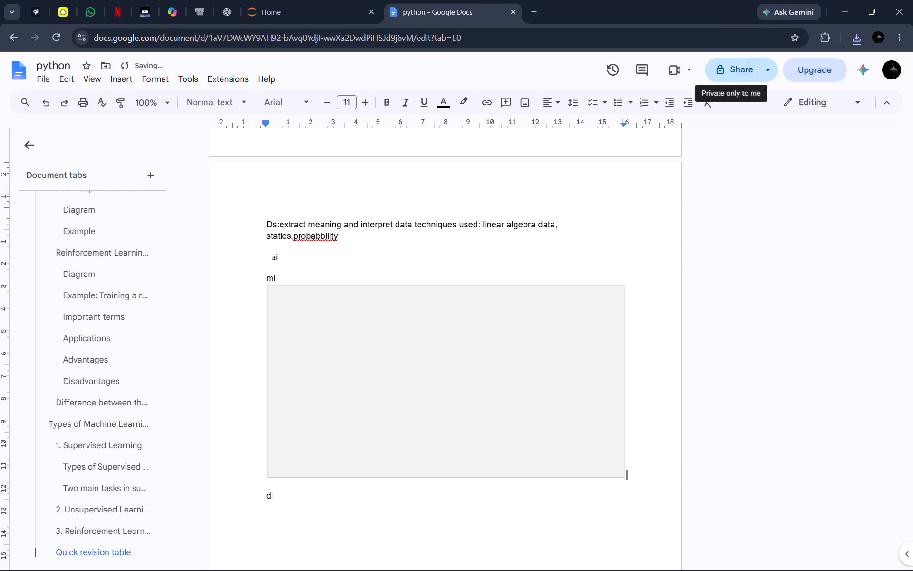
Delete the stray text lines "ai" and "ml" above the oval diagram and "dl" below it.
scroll(721, 366, down, 2)
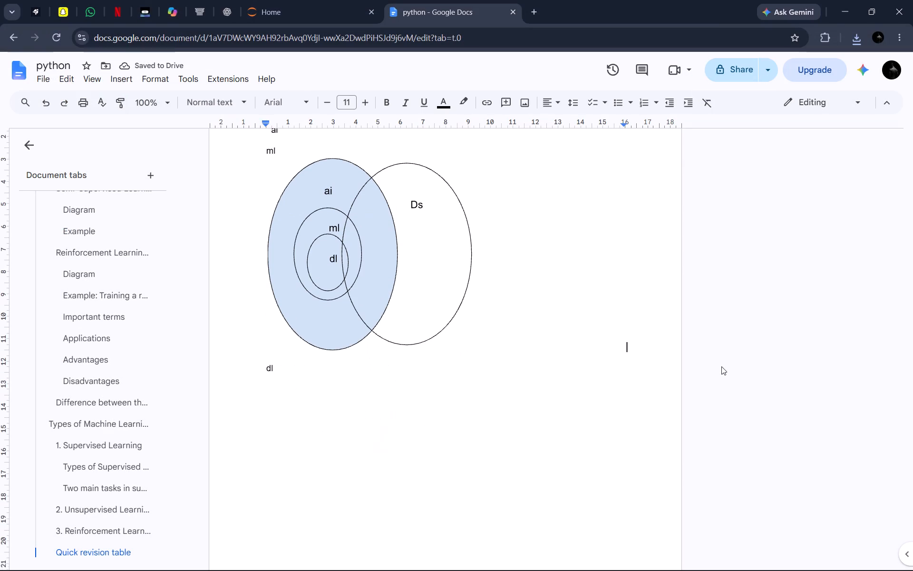
scroll(721, 366, up, 1)
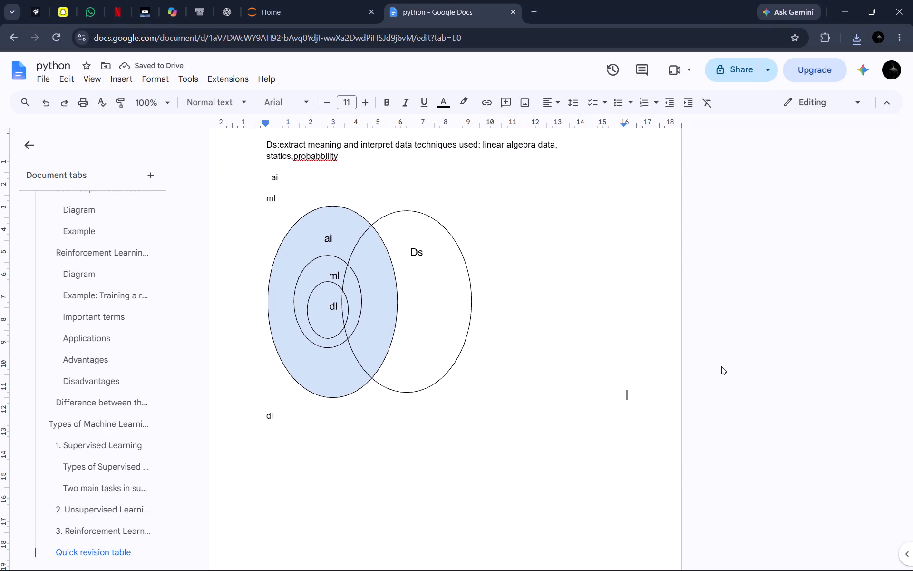
scroll(721, 366, down, 2)
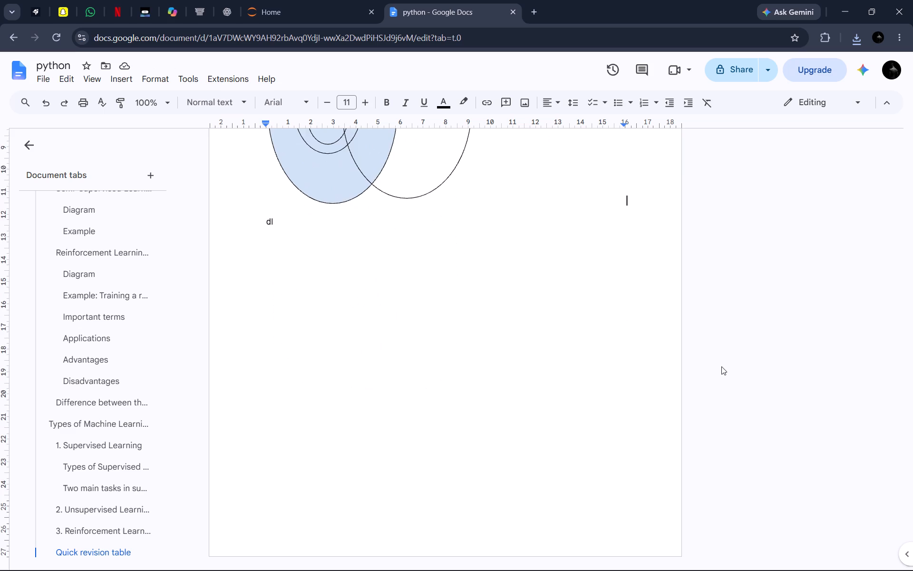
scroll(721, 366, up, 5)
click(282, 300)
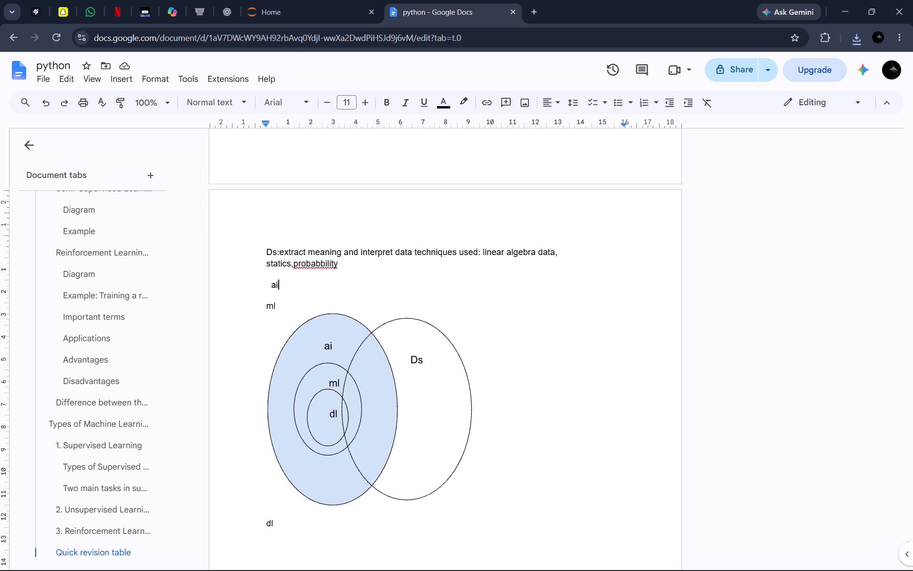
key(BackSpace)
key(BackSpace)
click(282, 309)
key(BackSpace)
key(BackSpace)
key(BackSpace)
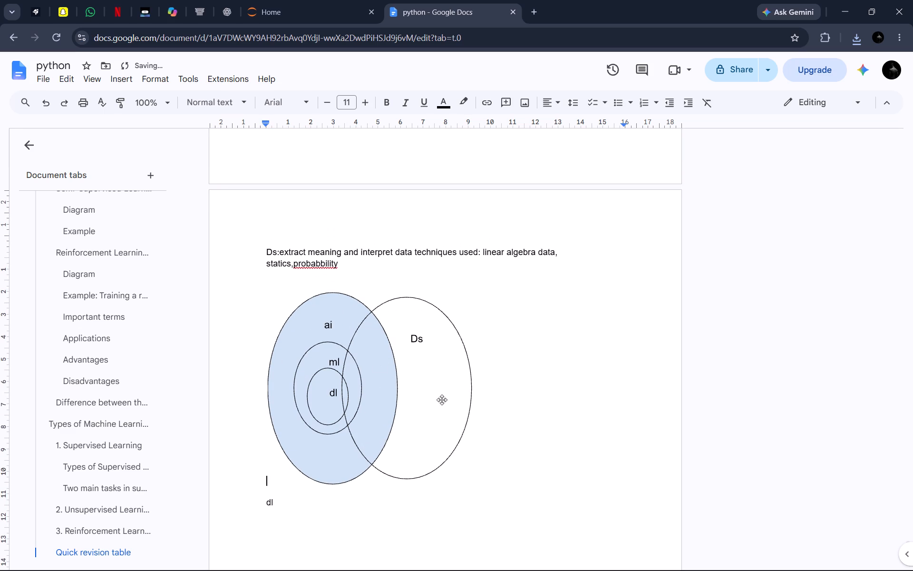
click(278, 501)
key(BackSpace)
key(BackSpace)
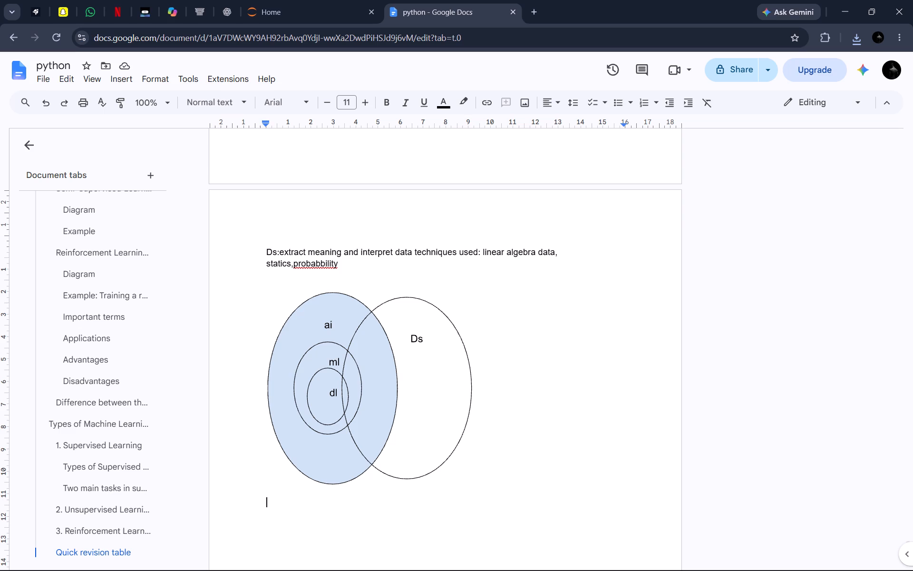
Below the diagram, write the AI definition's opening: "Ai:involves techniques tht equip computers to emulate human behaviour".
key(a)
key(i)
key(shift+quotedbl)
key(BackSpace)
text(:involves)
key(space)
text(techin)
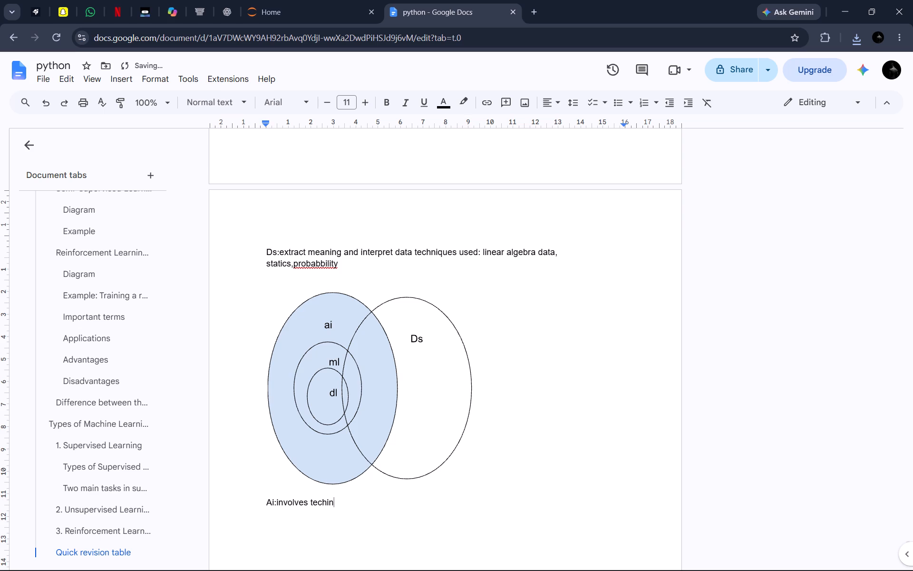
text(ques tht)
key(space)
text(equip)
key(space)
text(computers to emulate)
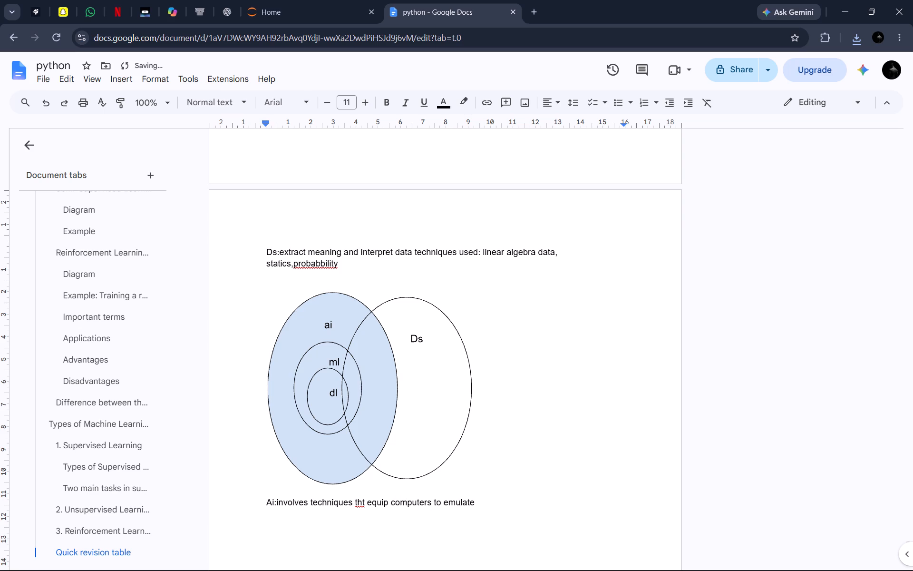
key(space)
text(hm)
key(BackSpace)
text(uman behaviour)
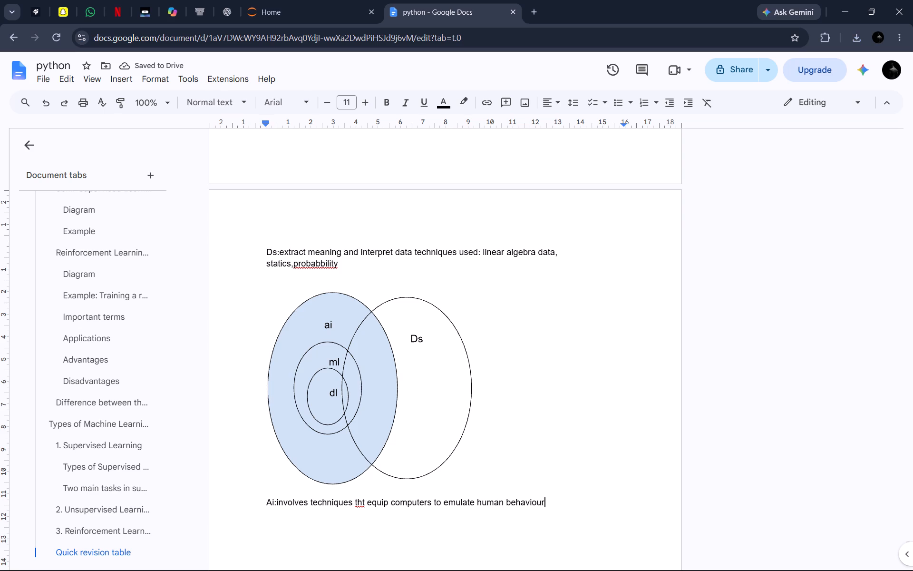
Continue the AI definition with ",enabling them to learn, make decisions".
text(,eb)
key(BackSpace)
text(nabling)
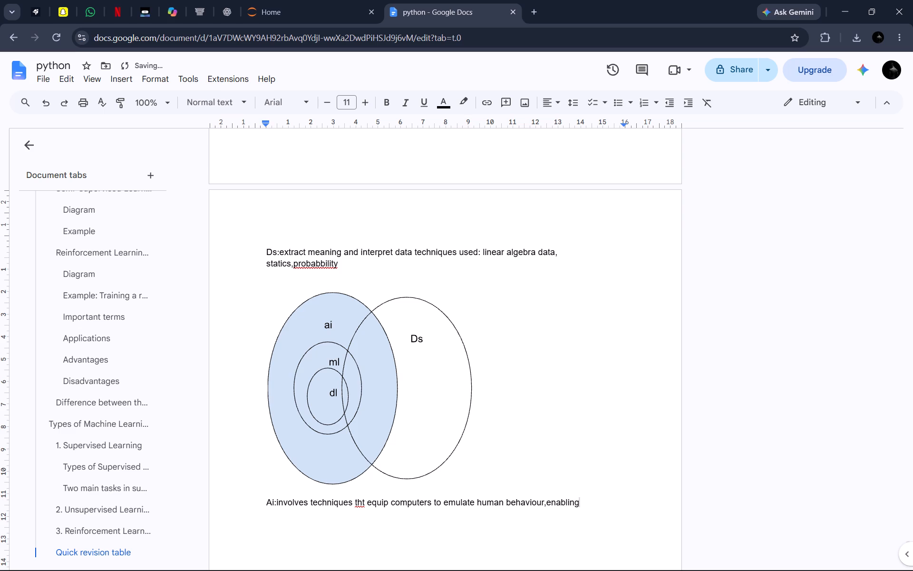
key(space)
text(them to learn)
text(, make decisoo)
key(BackSpace)
text(ns)
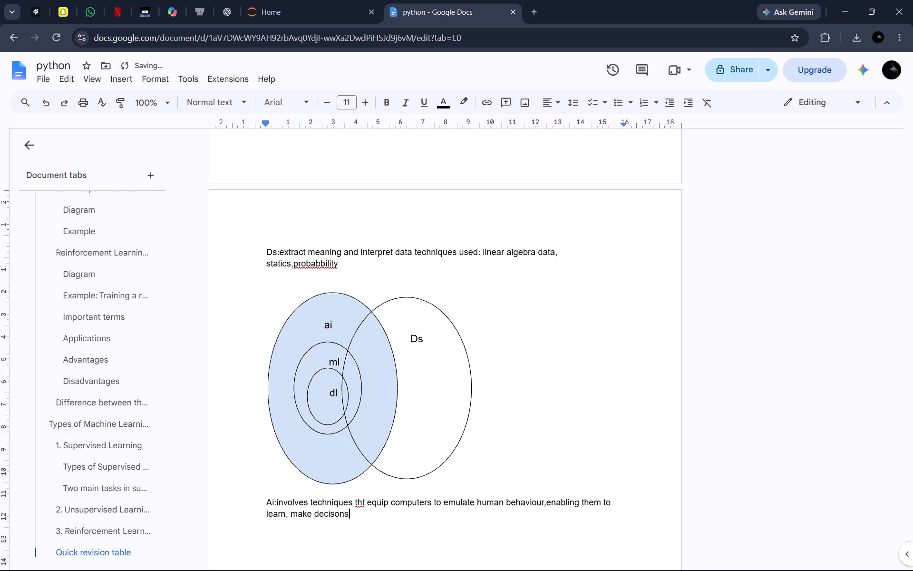
Finish the AI definition with ",recognize patterns, and solve complex problems in a manner akin to human intelligence".
text(,recognize)
key(space)
text(patterns,)
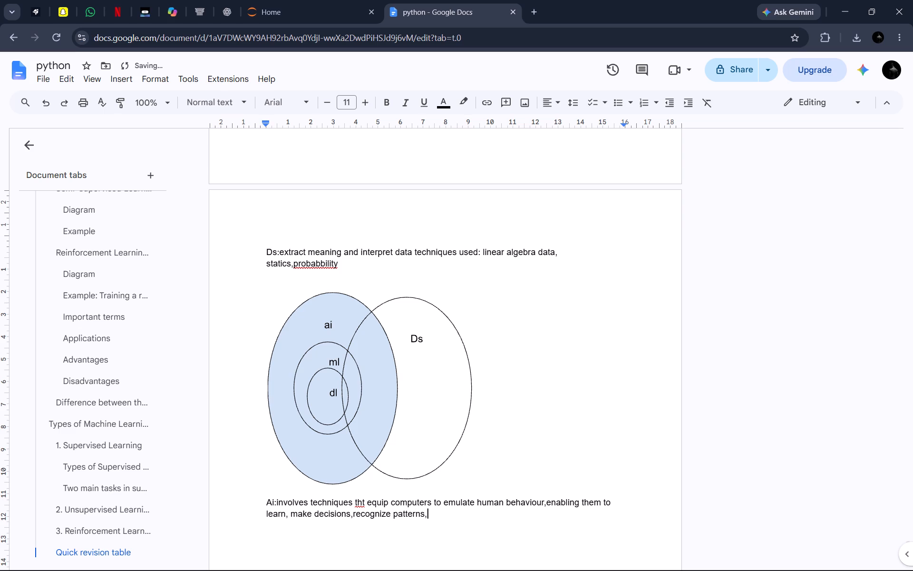
key(space)
text(ad)
key(BackSpace)
text(nd solve)
key(space)
text(complex pri)
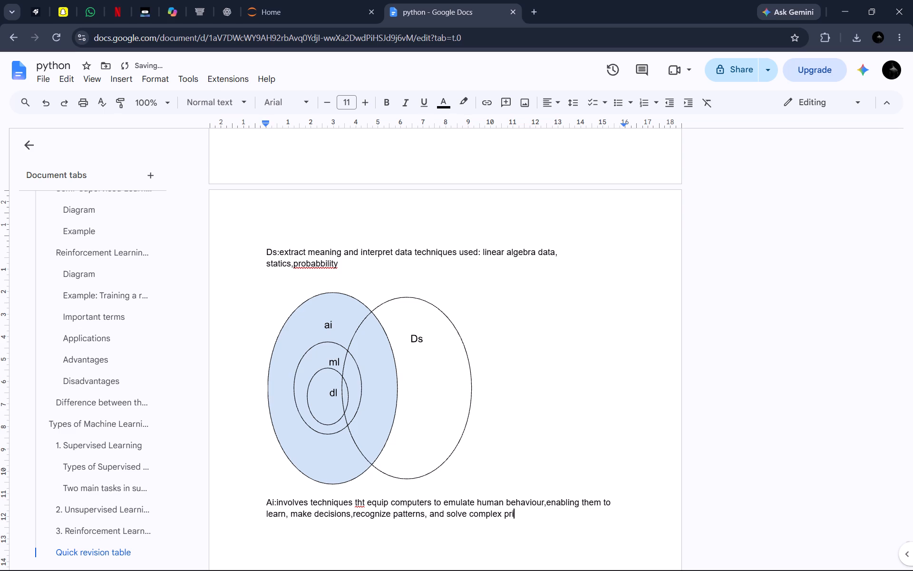
key(BackSpace)
text(oblem)
text(s in a manner)
key(space)
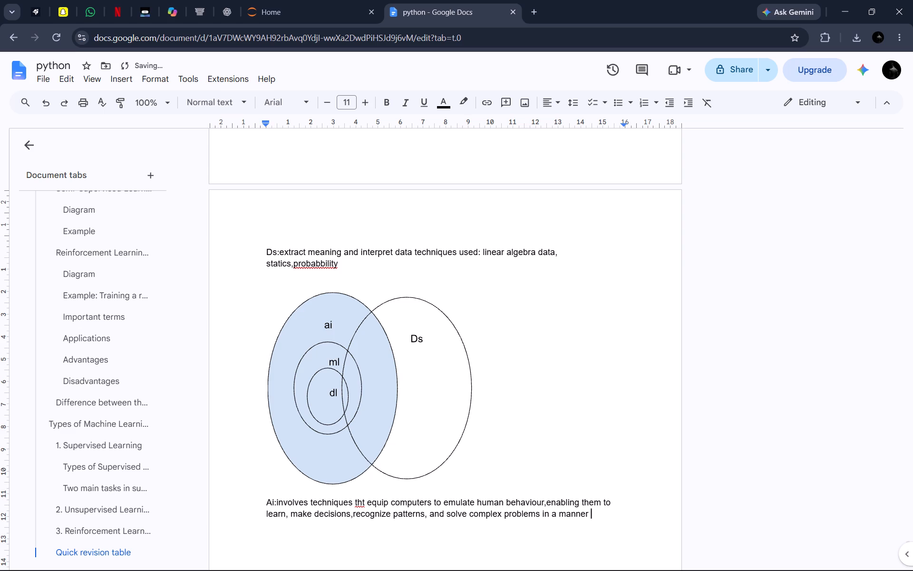
text(akin to)
key(space)
text(human intelligence)
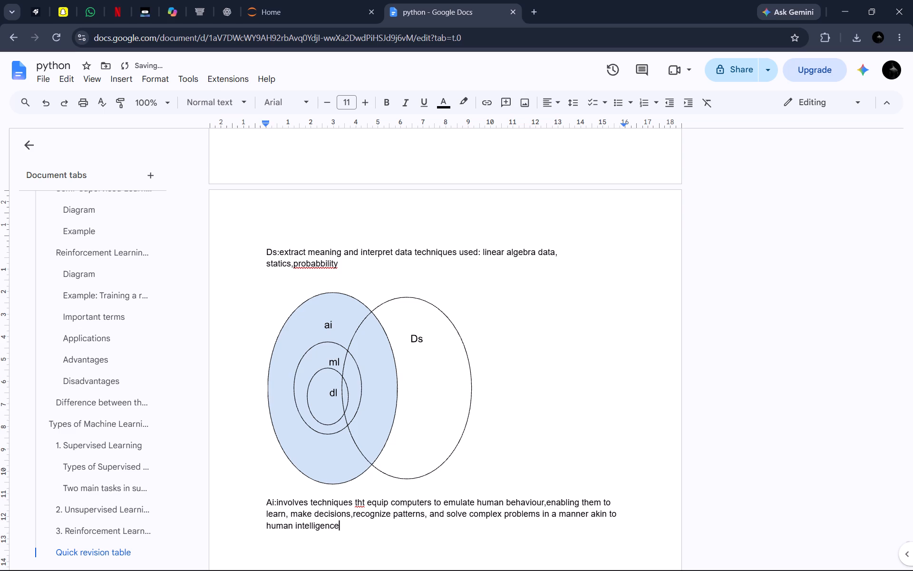
Start the ML definition on a new line below: "ml: it is a suse to od ai, uses advanced algorithms".
key(Return)
text(ml)
key(shift+colon)
key(space)
text(it is a suse tof)
key(n)
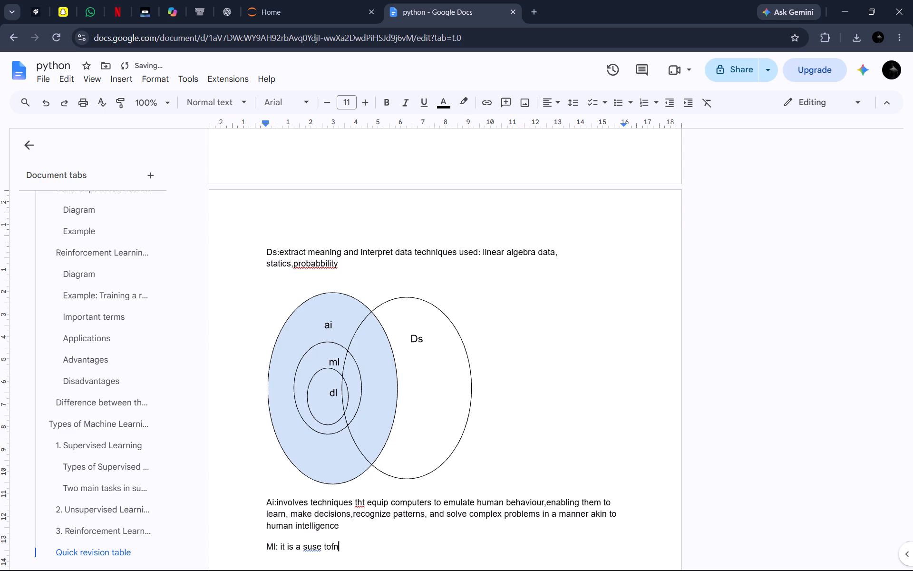
key(BackSpace)
key(BackSpace)
key(space)
text(od ai, uses)
key(space)
text(advanced)
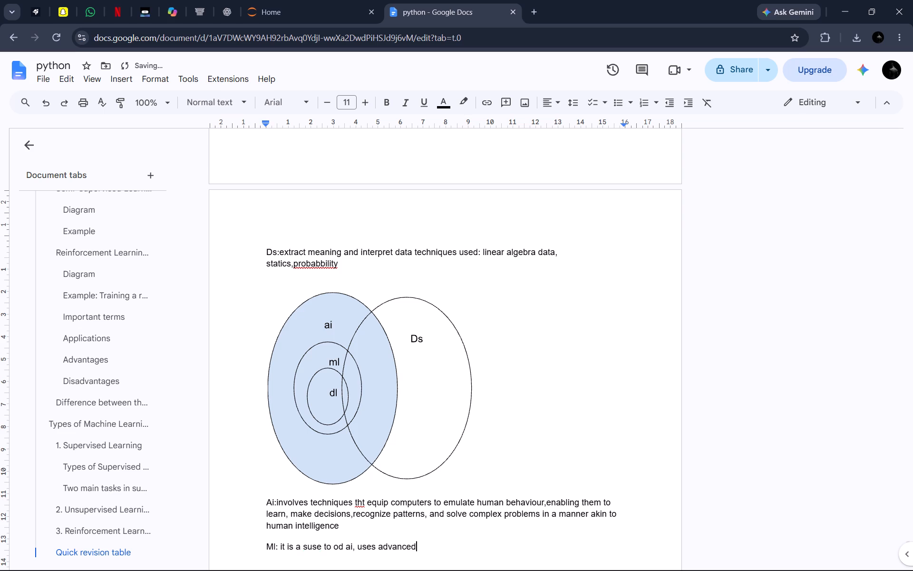
key(space)
text(algori)
text(thms)
Continue the ML definition with "to detect patterns in large datasets".
key(space)
text(to detect)
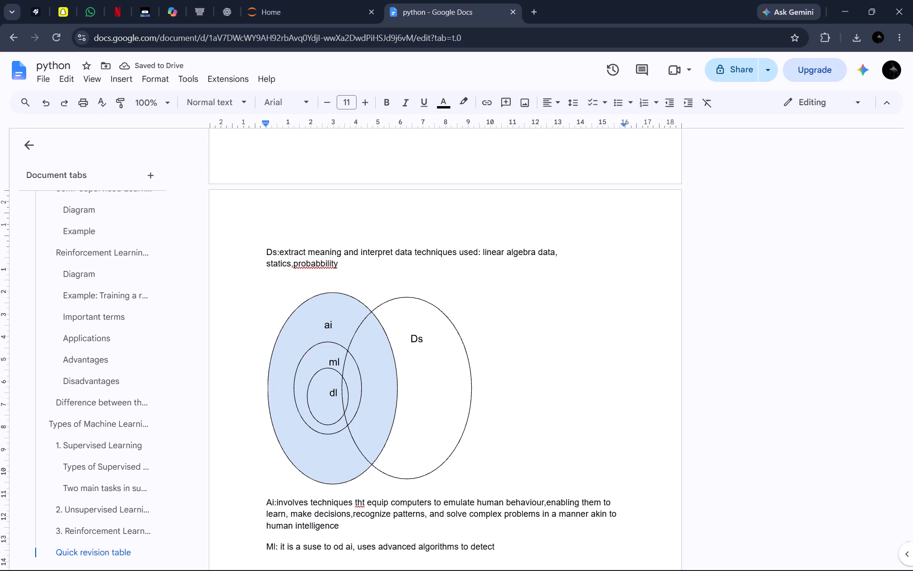
key(space)
text(aptte)
key(BackSpace)
key(BackSpace)
key(BackSpace)
key(BackSpace)
key(BackSpace)
text(pa)
text(tterns in l)
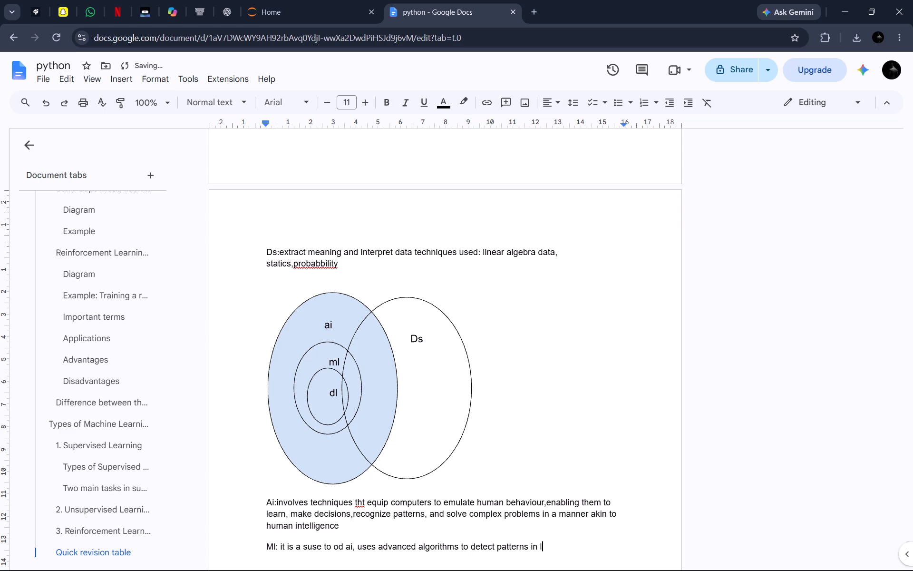
text(arge d)
text(atasets)
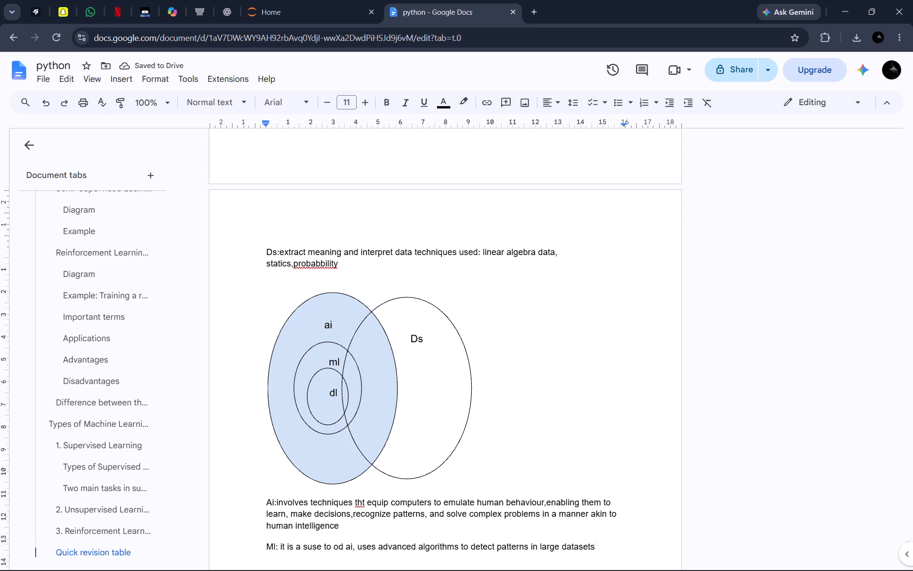
Extend the ML definition with ",allowing machines to learn and adapt".
text(,allowing)
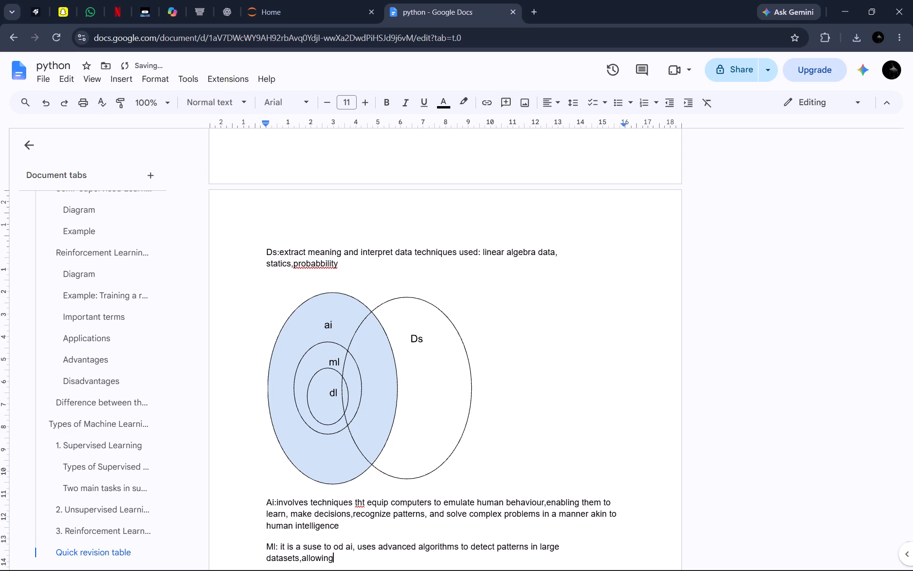
key(space)
text(macjines to learn)
key(space)
text(and adapt)
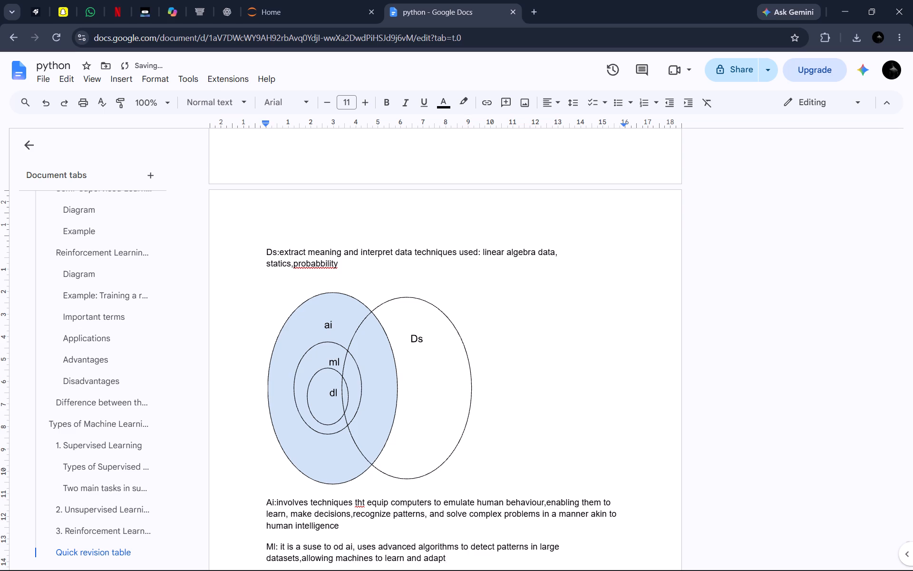
key(period)
key(BackSpace)
Finish the ML definition with ",ml algorithms use supervised or unsupervised learning methods".
text(,ml)
key(space)
text(algorithms)
key(space)
text(use supervused)
key(space)
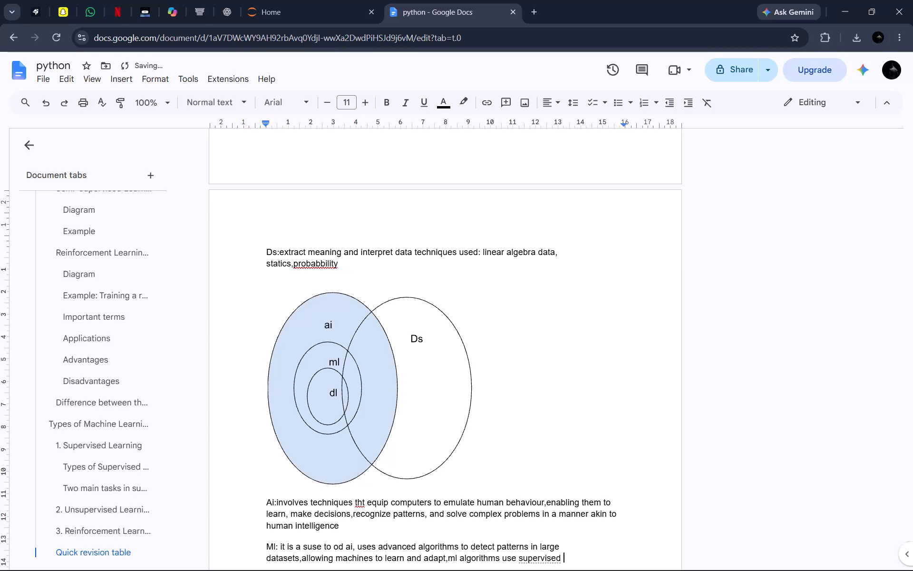
text(or unsuer)
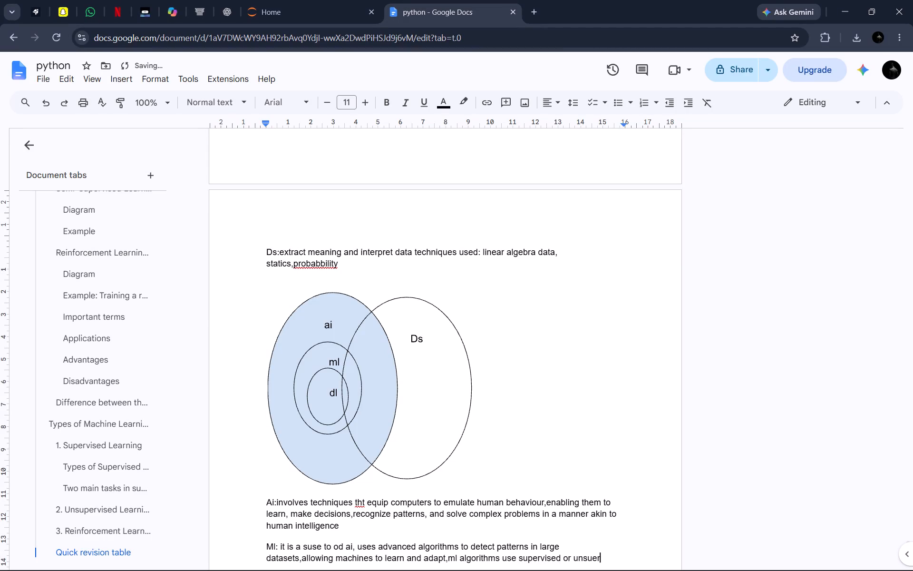
key(BackSpace)
key(BackSpace)
text(per)
text(vised)
key(space)
text(learning methods)
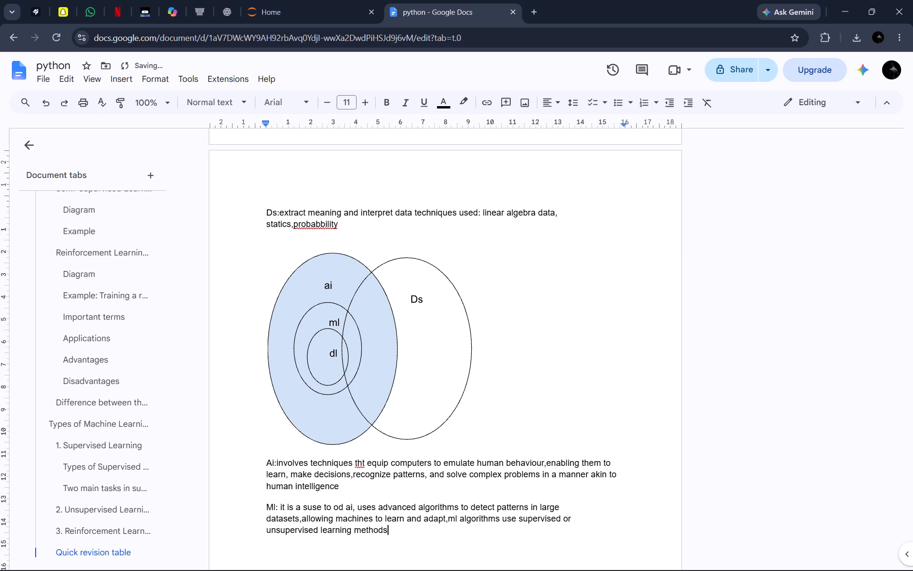
Write the DL definition on a new line: "dl:its ia subset of ml which uses neural networks for indepth data".
key(Return)
text(dl:)
text(its ia subseto)
key(BackSpace)
key(space)
text(of ml)
key(space)
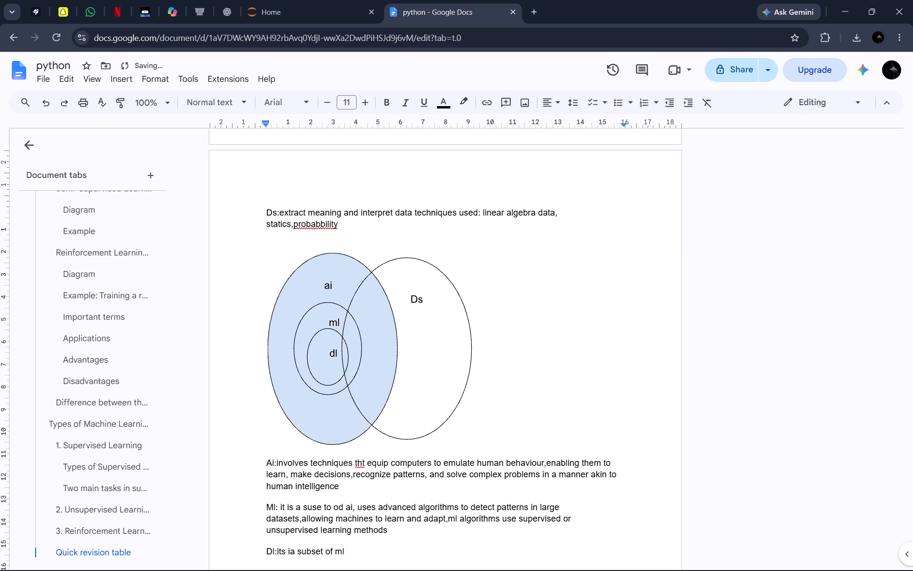
text(which uses neural)
key(space)
text(nettworks for indepth)
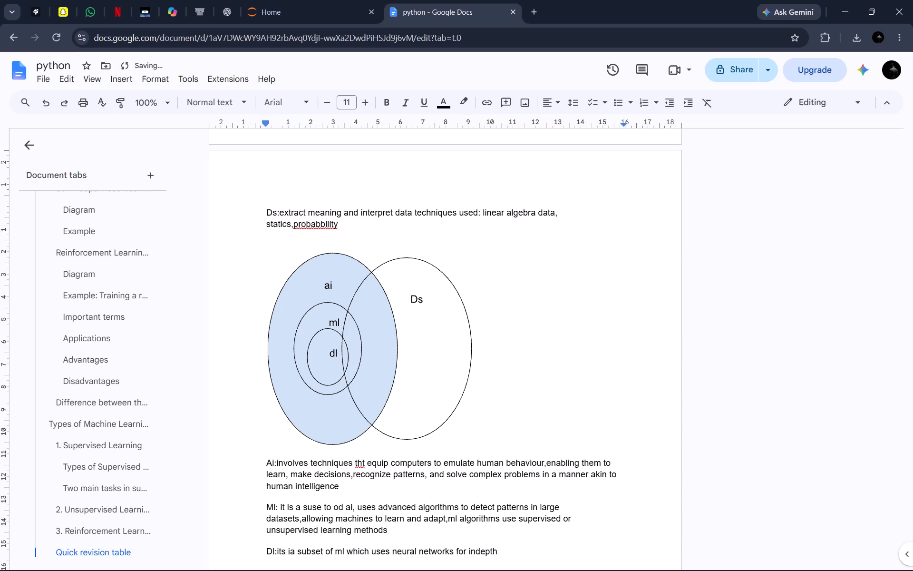
key(space)
text(dat)
key(a)
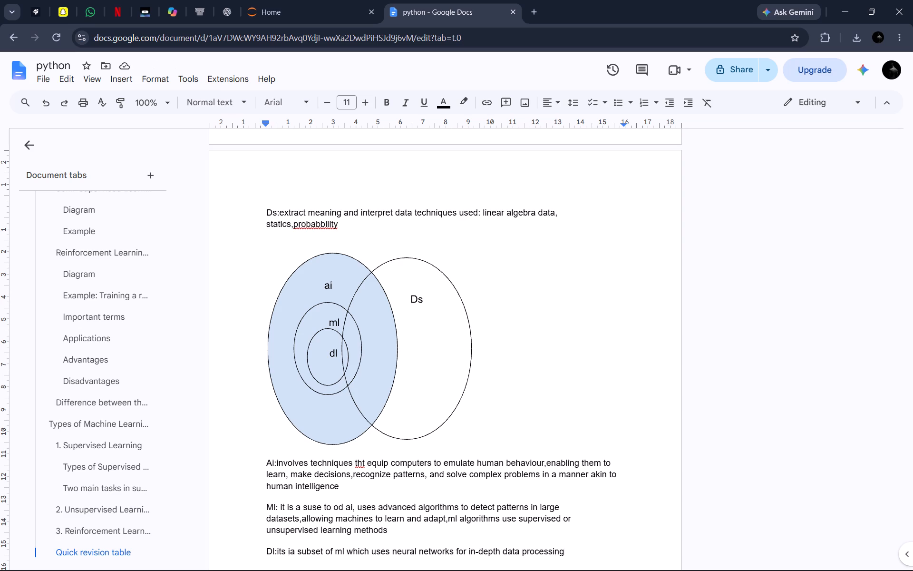
text(ana)
key(BackSpace)
key(BackSpace)
key(BackSpace)
key(space)
text(and analytical tasks)
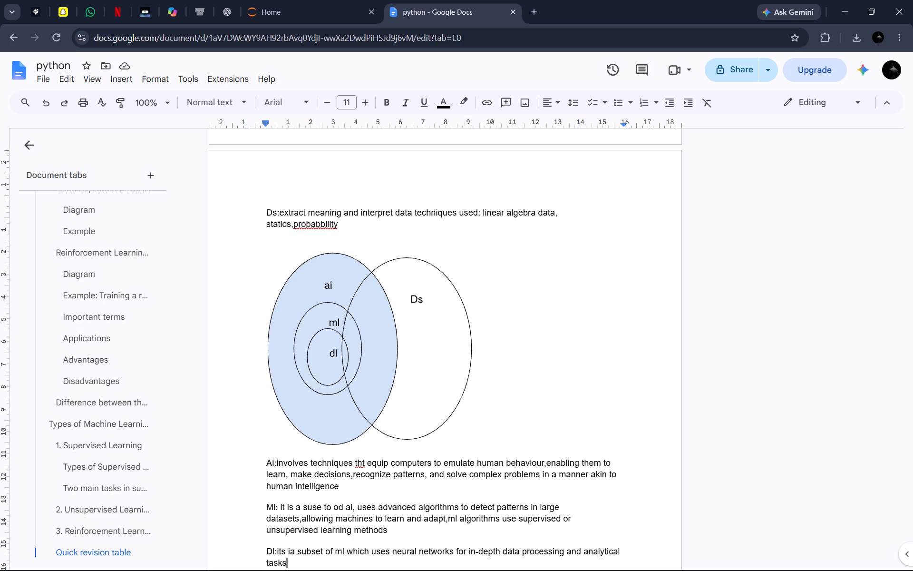
Extend the DL definition with ".dl leerages multiple layers".
text(.dl)
key(space)
text(leerages)
key(space)
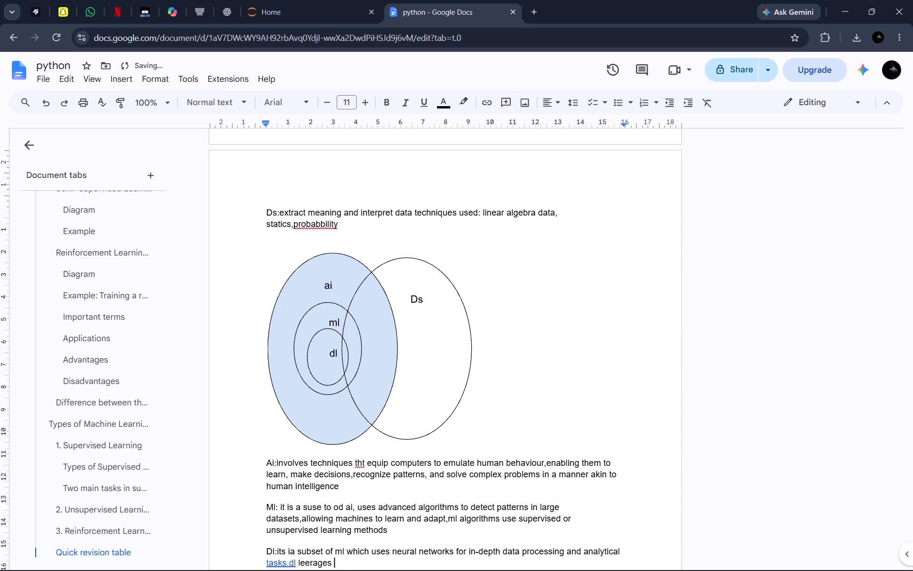
text(multiple lay)
text(er)
key(s)
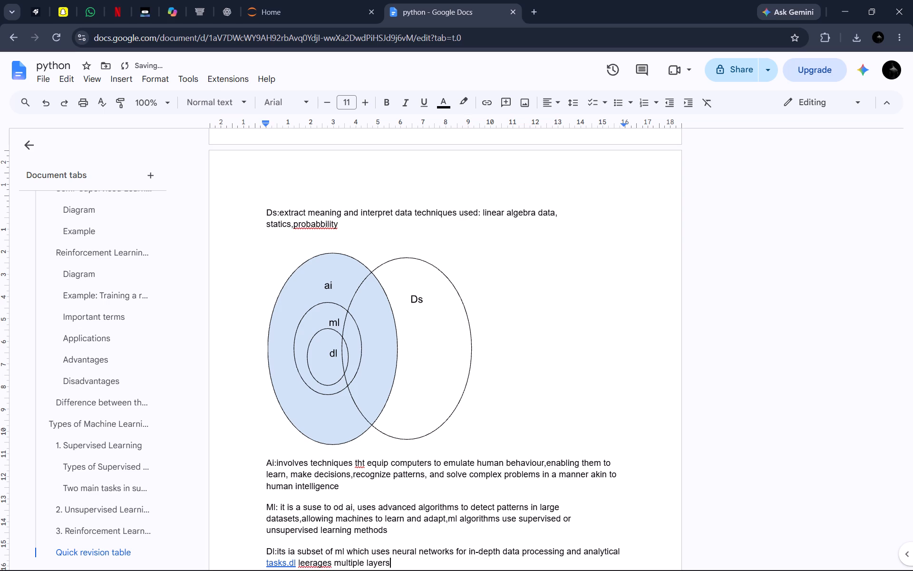
Correct the misspelled "leerages" in the DL definition to the suggested "leverages".
click(313, 563)
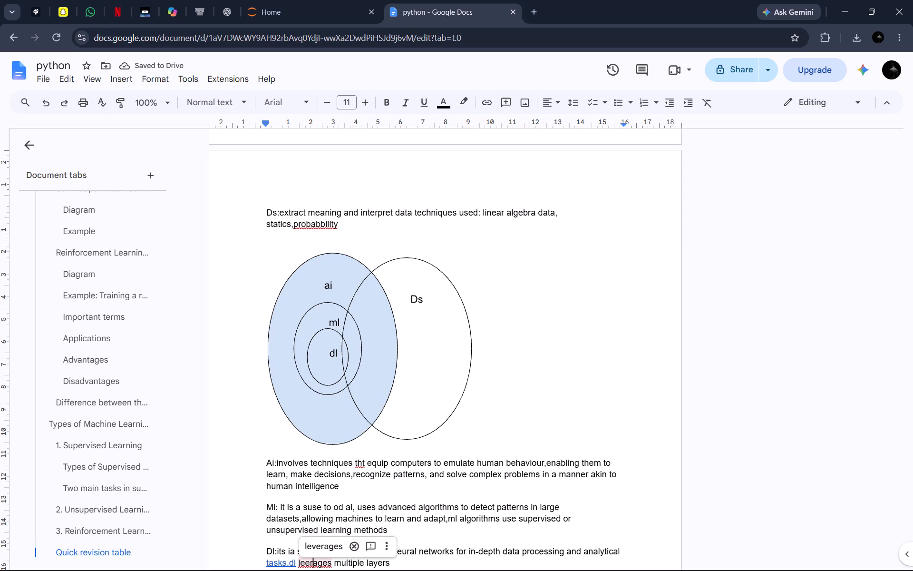
click(320, 553)
click(323, 548)
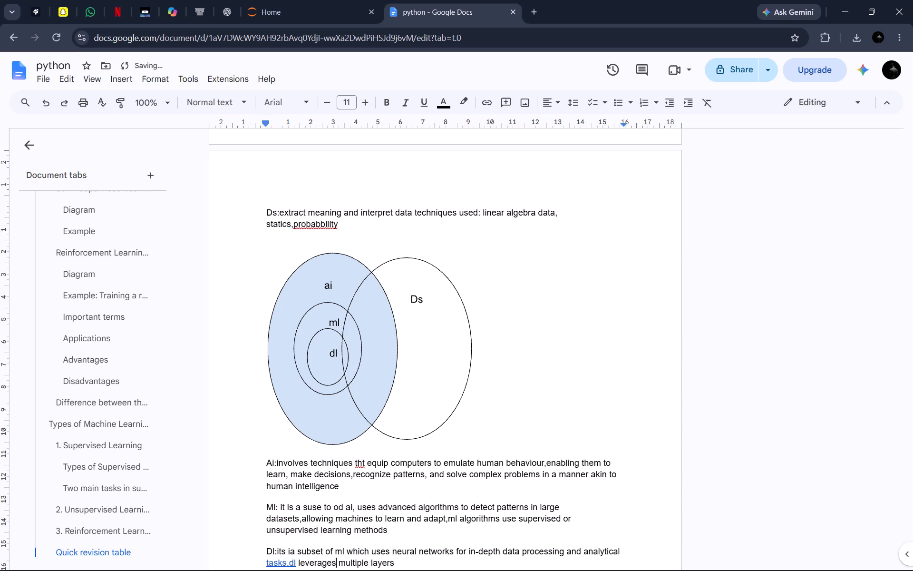
Continue the DL definition after "multiple layers" with "of ann to extract high level features from raw inp data".
scroll(396, 483, down, 2)
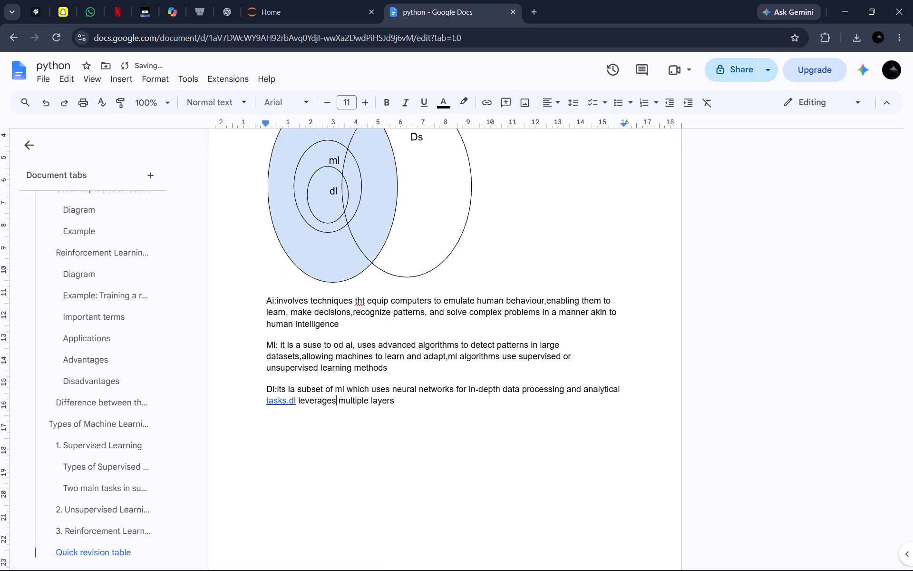
click(398, 408)
key(space)
text(of)
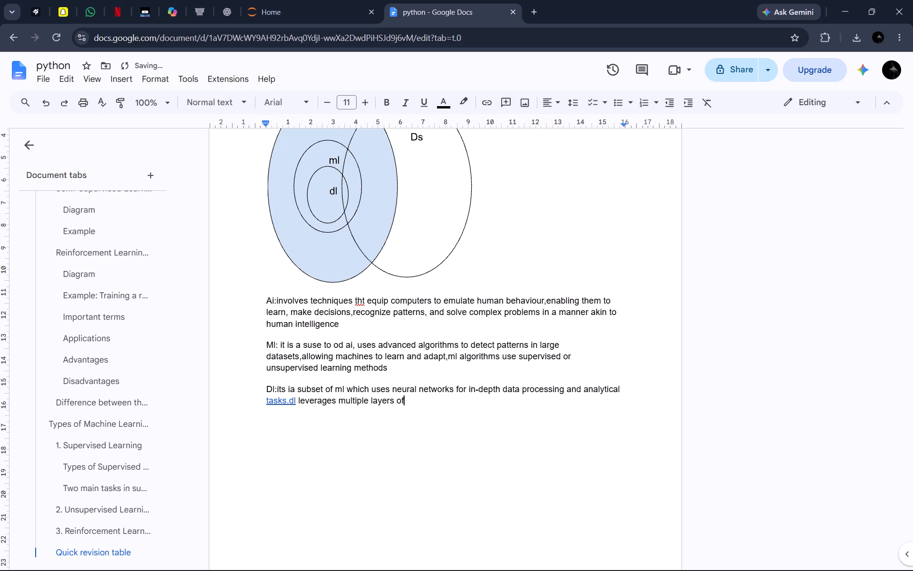
key(space)
text(ann)
key(space)
text(to ectract high level)
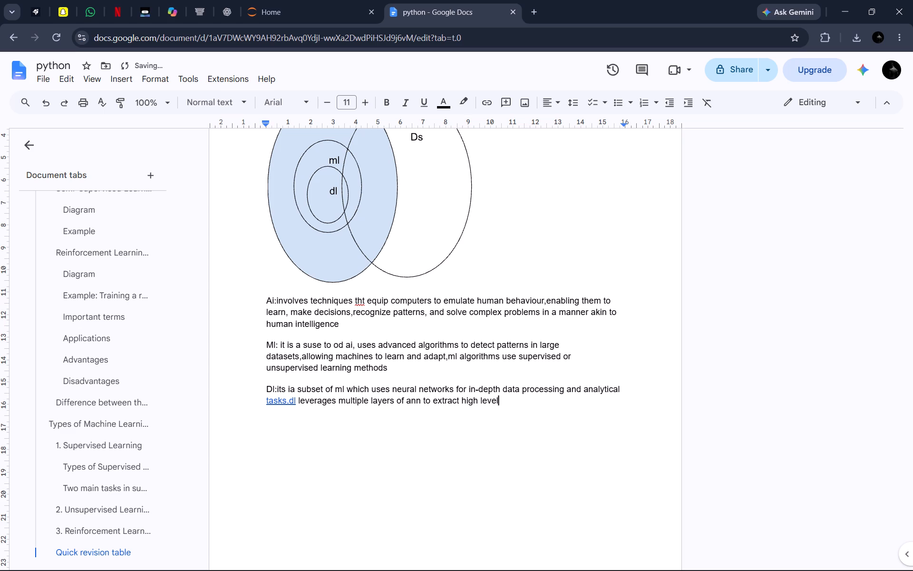
key(space)
text(fe)
text(auters)
key(space)
text(from raw inp d)
key(a)
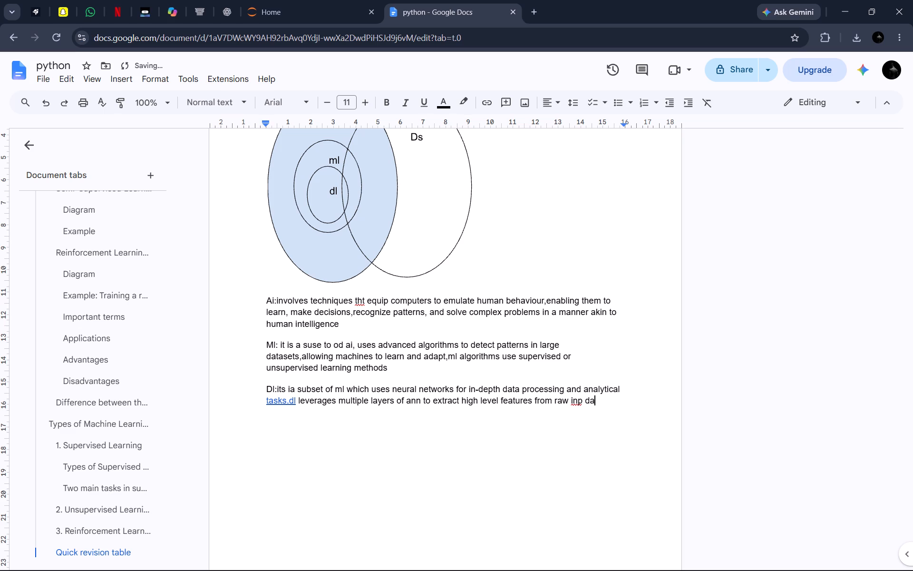
text(ta)
Finish the DL definition with ", stimulating the way of human brain precise and understand the world".
text(, stimulating)
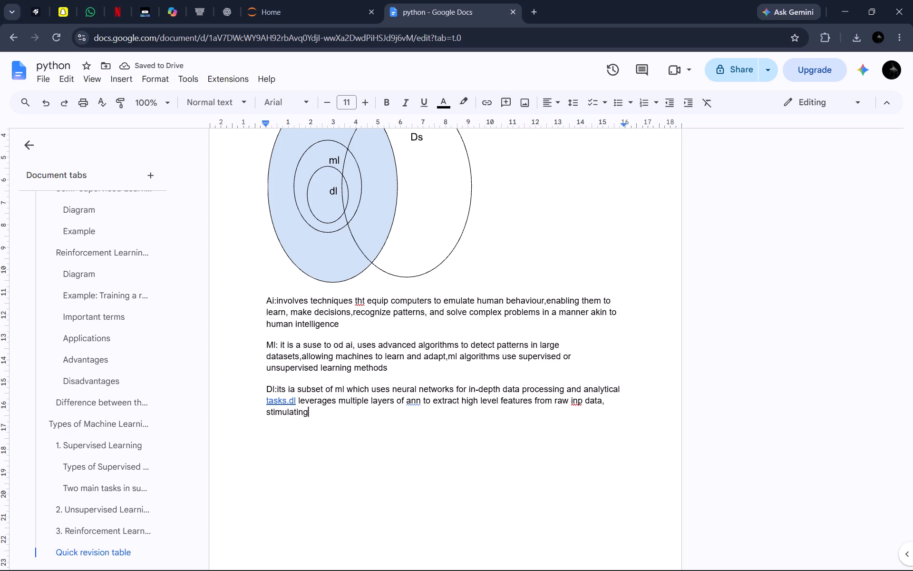
key(space)
text(the wat)
key(BackSpace)
text(y of human braon)
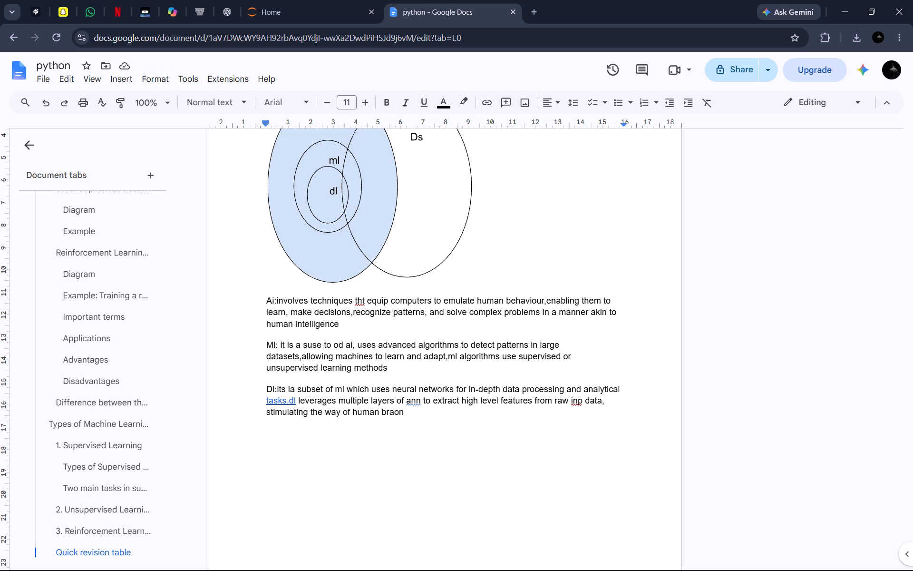
key(BackSpace)
key(BackSpace)
text(in precice and uderstand the world)
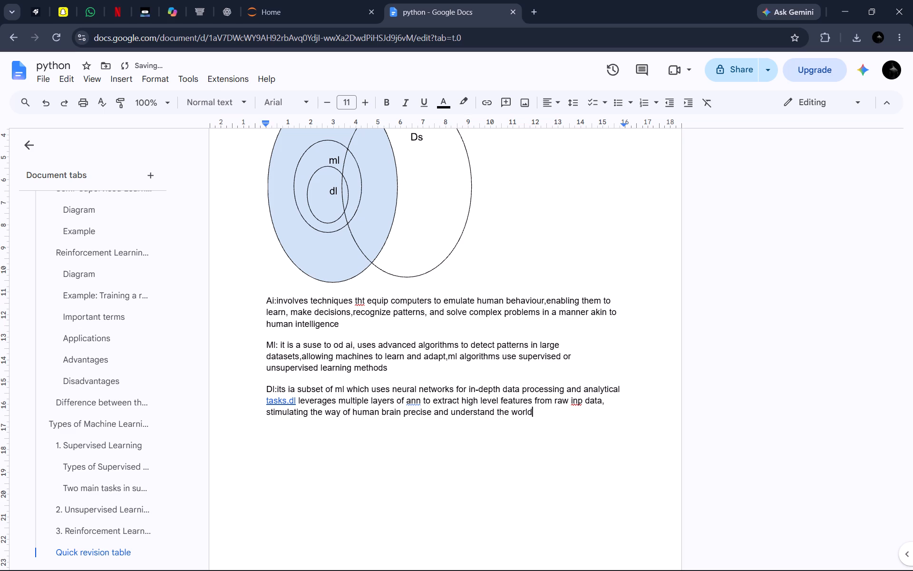
Start a generative AI definition on a new line: "generative ai: subset of dl models tht gerates".
key(Return)
text(gn)
key(BackSpace)
text(en)
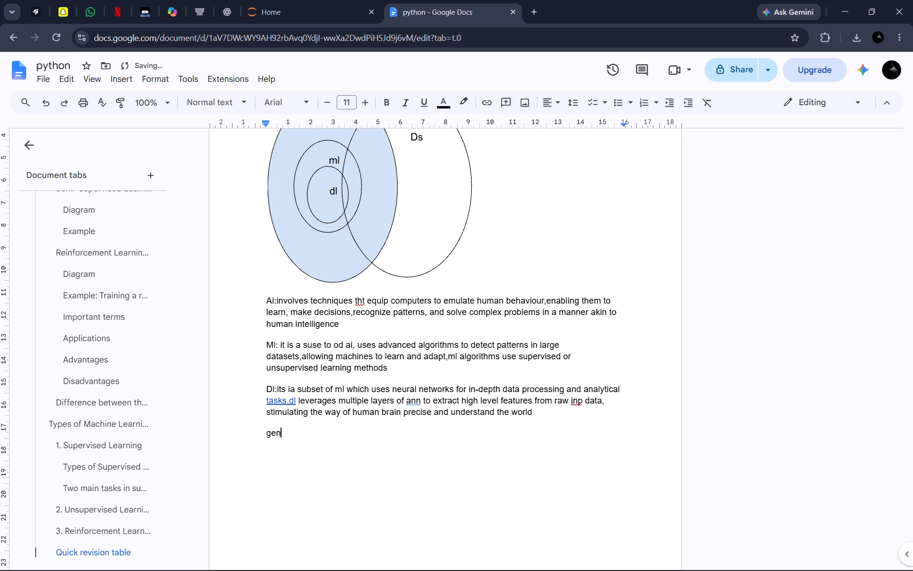
text(erative ai:)
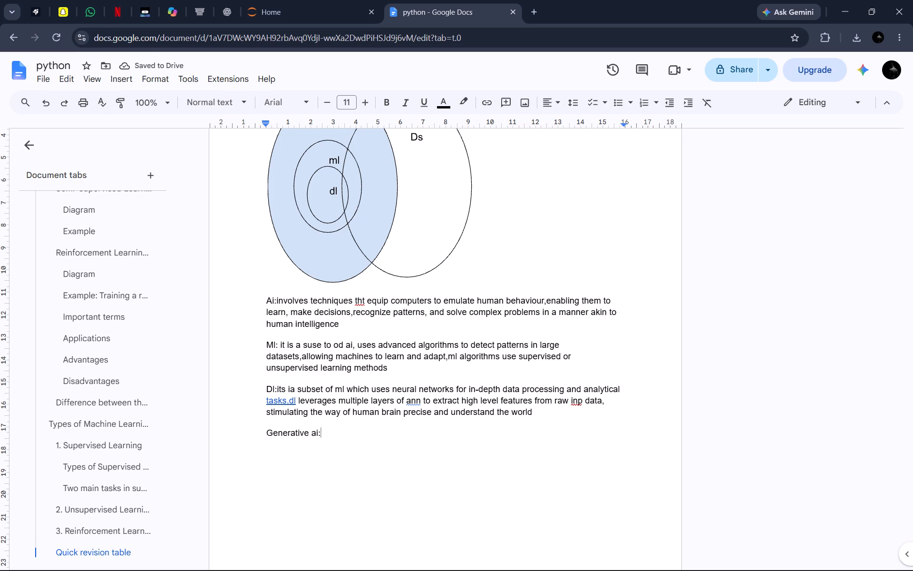
key(space)
text(subset o)
text(f dl tht models)
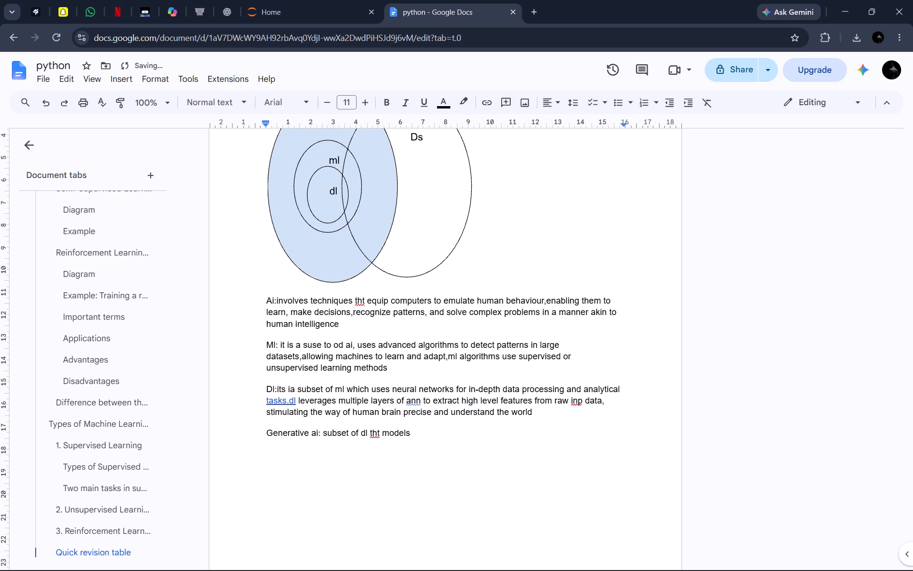
key(space)
key(BackSpace)
key(BackSpace)
key(BackSpace)
key(BackSpace)
key(BackSpace)
key(BackSpace)
key(BackSpace)
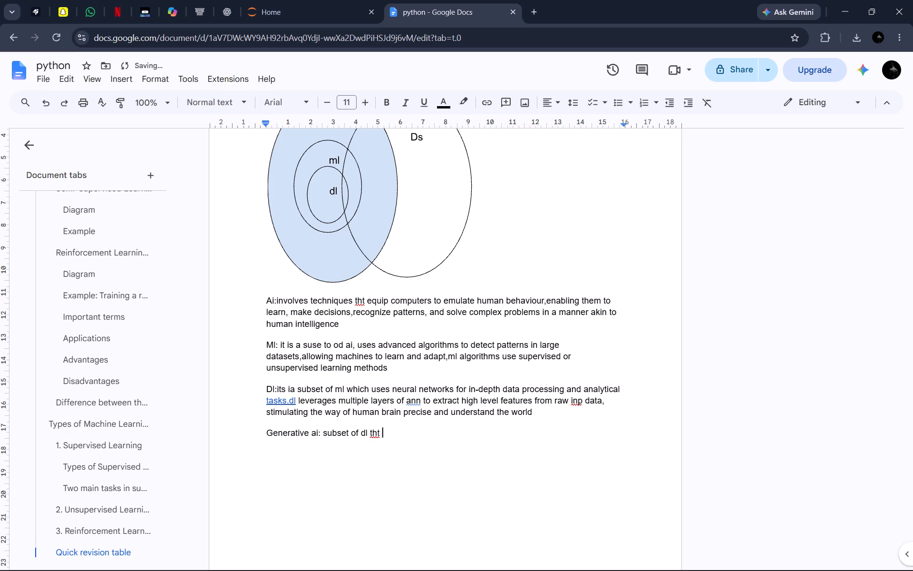
key(BackSpace)
key(BackSpace)
key(BackSpace)
key(BackSpace)
text(models tht gerates)
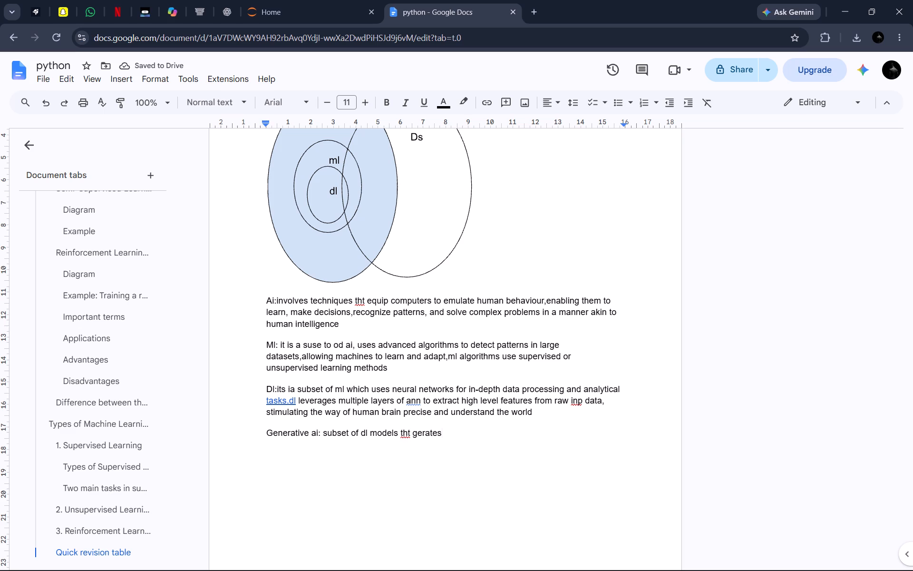
Extend the generative AI definition with "content like text , img, or code bades on given ip.".
key(space)
text(content like text , img, or coi)
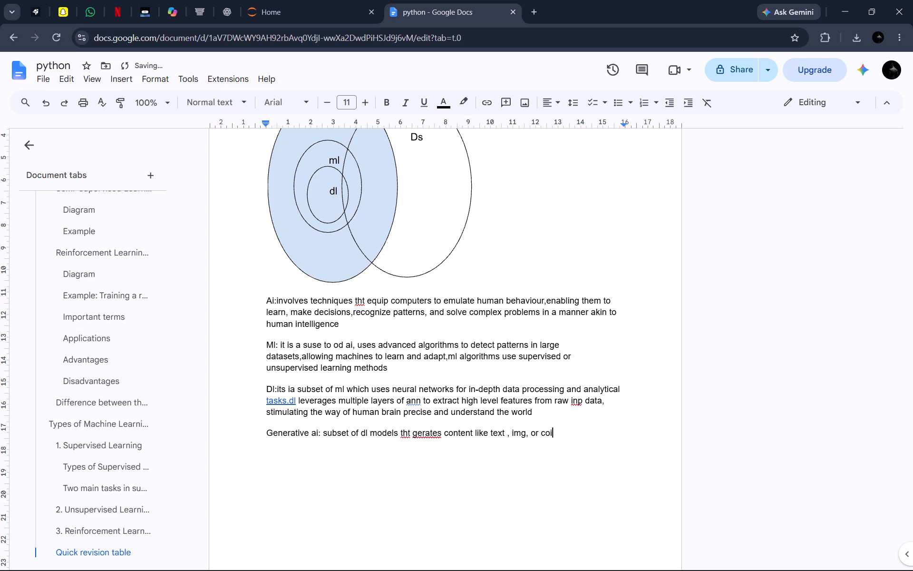
text(de)
key(BackSpace)
key(BackSpace)
key(BackSpace)
text(de)
key(space)
text(bades on given ip,)
key(BackSpace)
key(period)
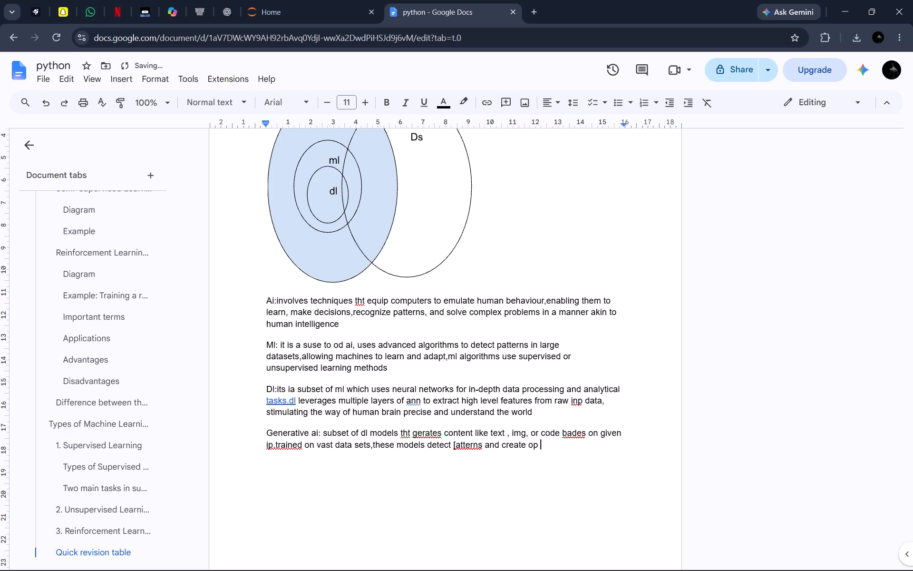
text(wh)
key(BackSpace)
text(ithout expi)
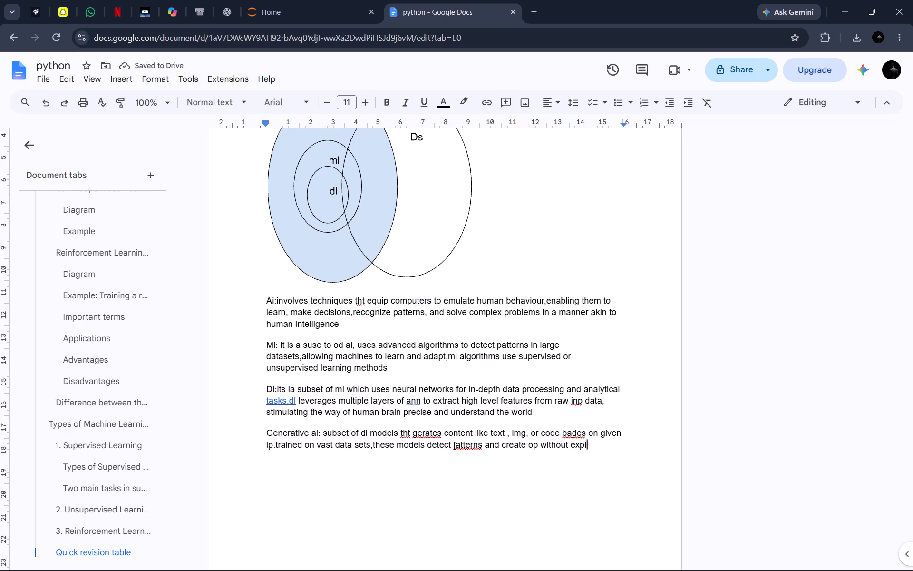
text(cit instruction)
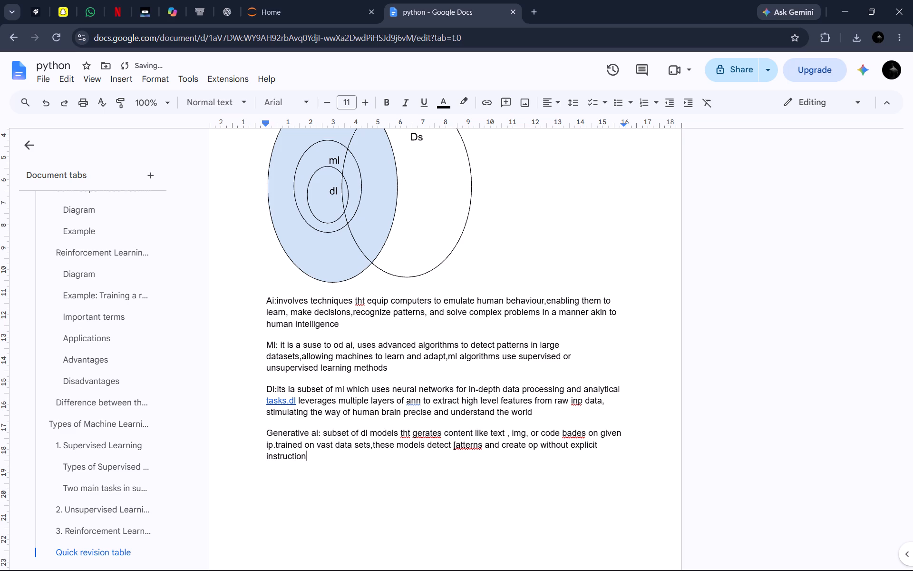